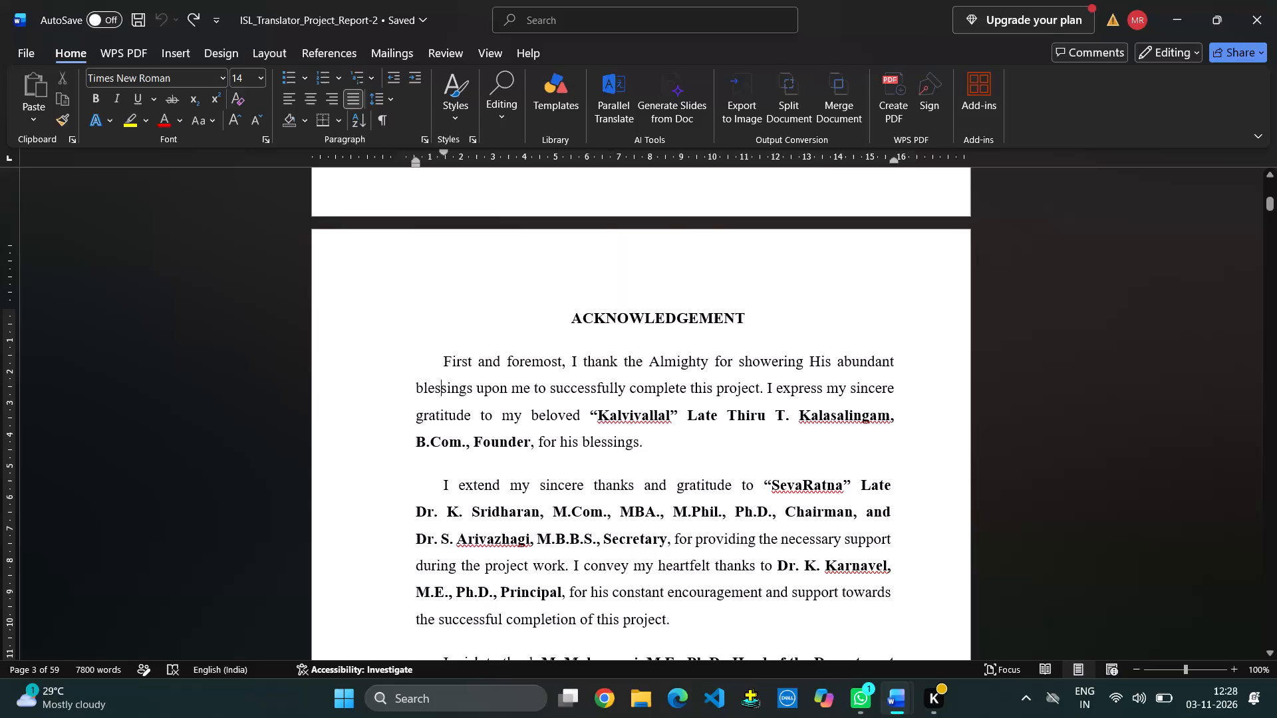
Review the Acknowledgement page of the project report, reading through its paragraphs from the opening thanks to the closing one.
key(Down)
key(Down)
key(Down)
key(Down)
key(Down)
key(Down)
key(Down)
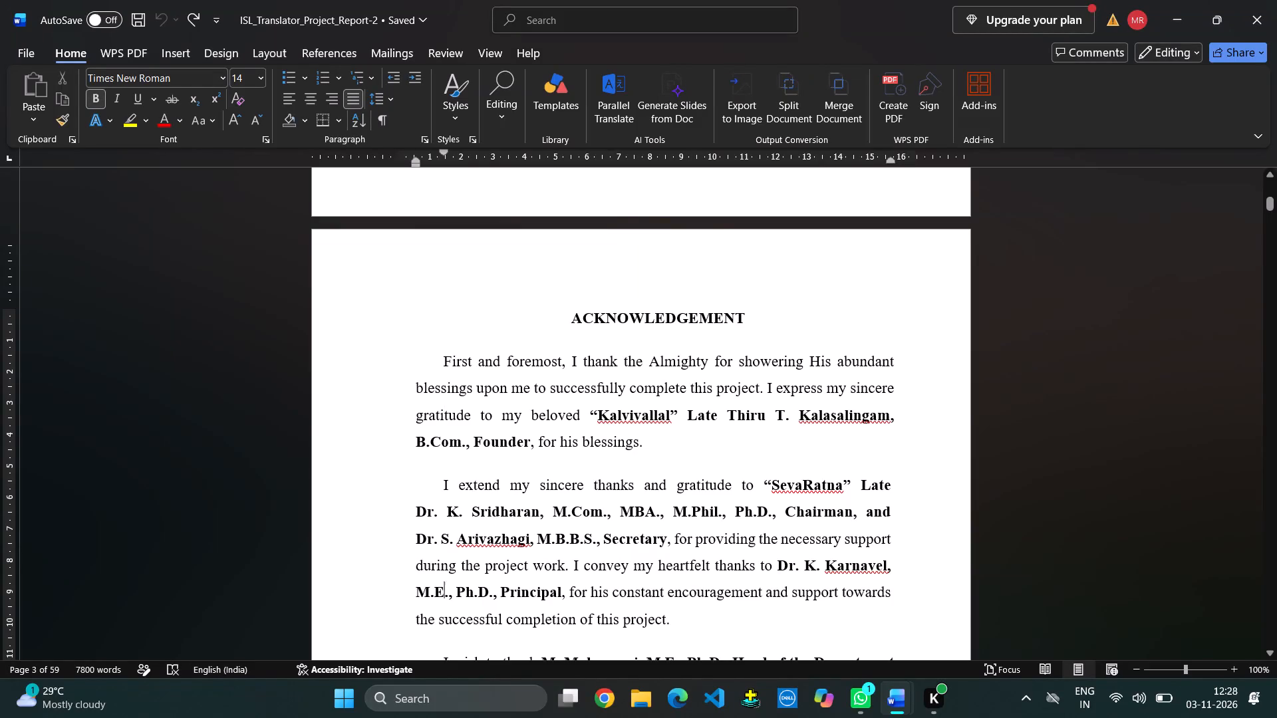
key(Down)
key(Down)
key(Down)
key(Down)
key(Down)
key(Down)
key(Down)
key(Down)
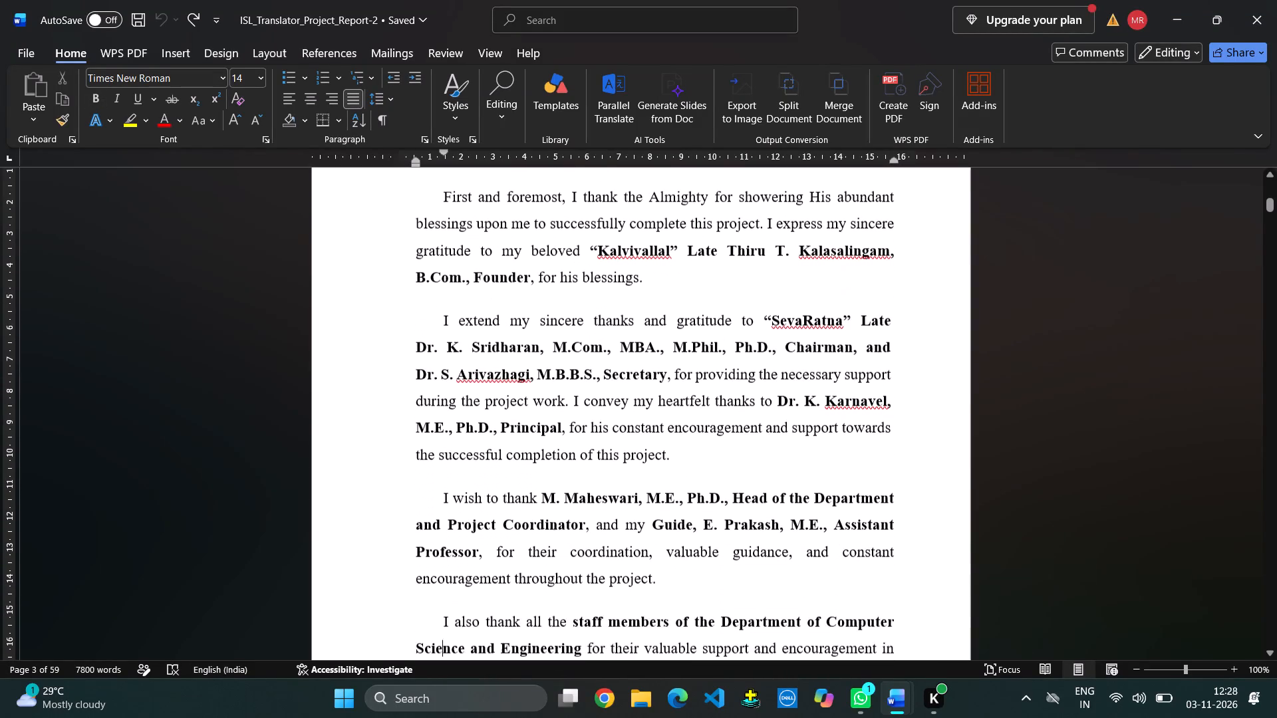
key(Down)
key(Down)
key(Down)
key(Up)
key(Up)
key(Up)
key(Up)
key(Up)
key(Up)
key(Up)
key(Up)
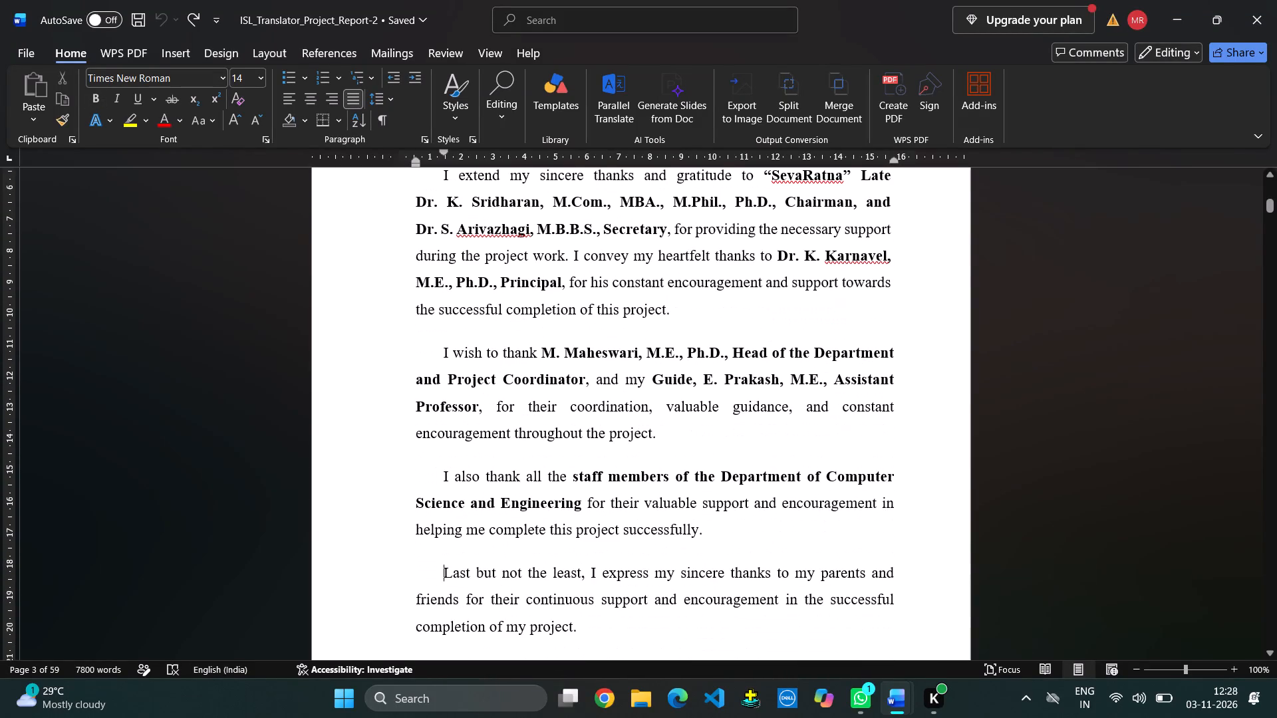
key(Up)
key(Down)
key(Up)
key(Up)
key(Up)
key(Up)
key(Up)
key(Up)
key(Up)
key(Up)
key(Up)
key(Down)
key(Down)
key(Down)
key(Down)
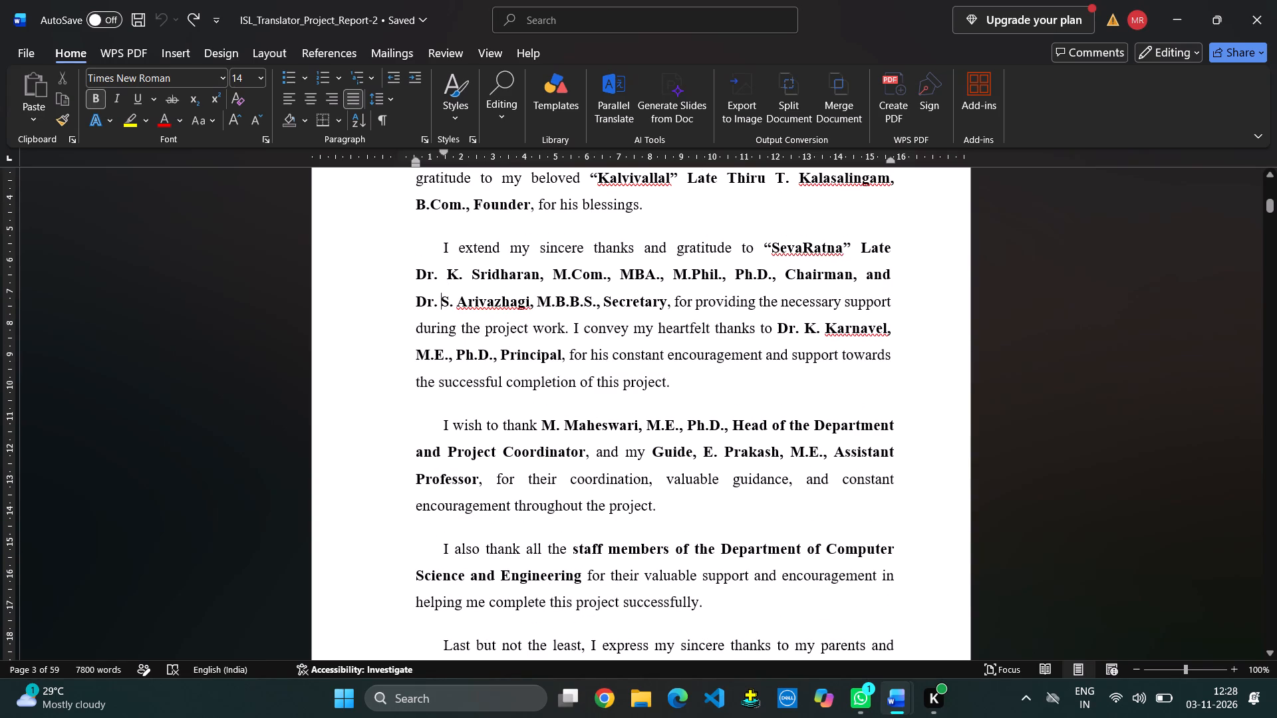
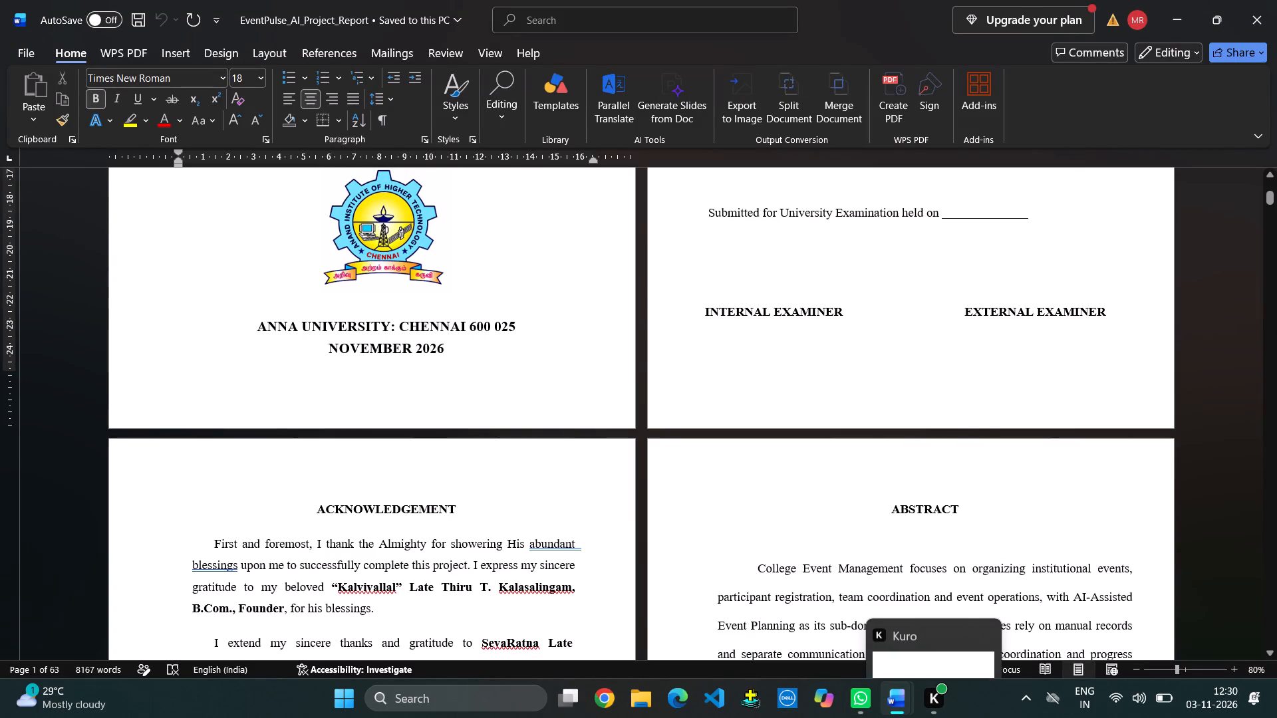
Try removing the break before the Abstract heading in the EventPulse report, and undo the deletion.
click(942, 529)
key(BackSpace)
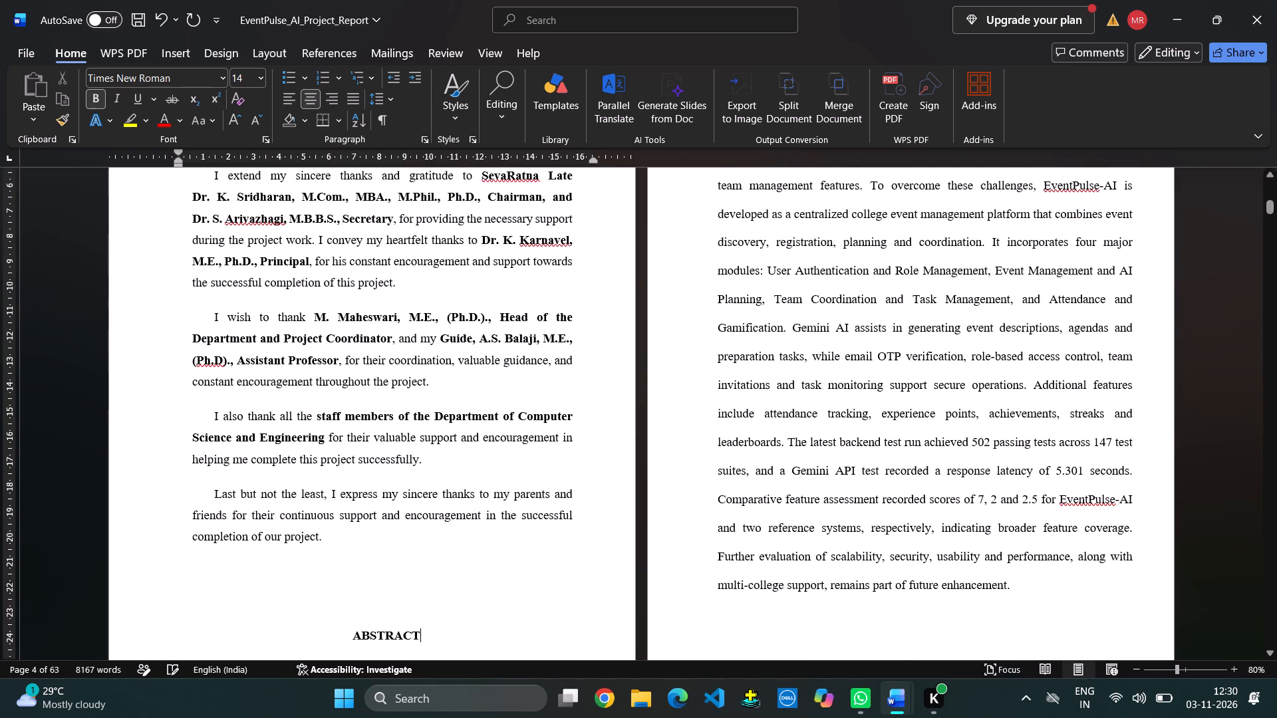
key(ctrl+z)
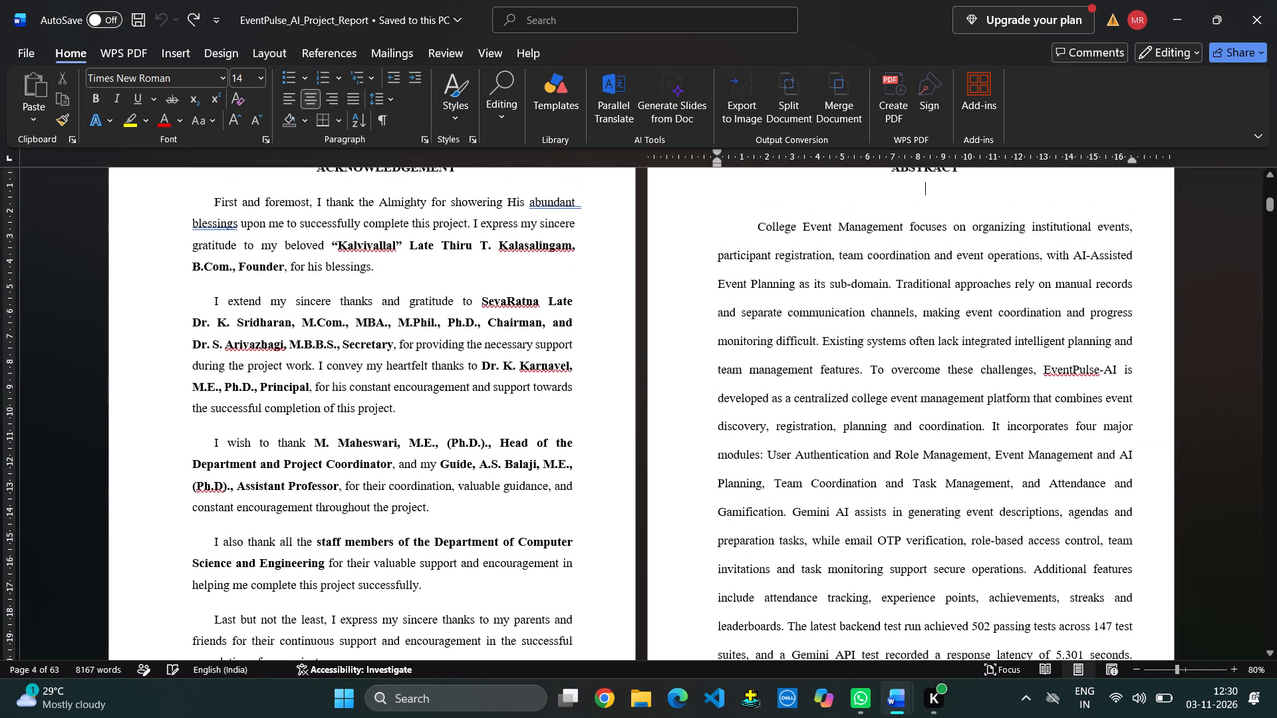
Examine the EventPulse report's front matter, including the table of contents, the lists of figures and tables, and the title page.
scroll(962, 550, down, 3)
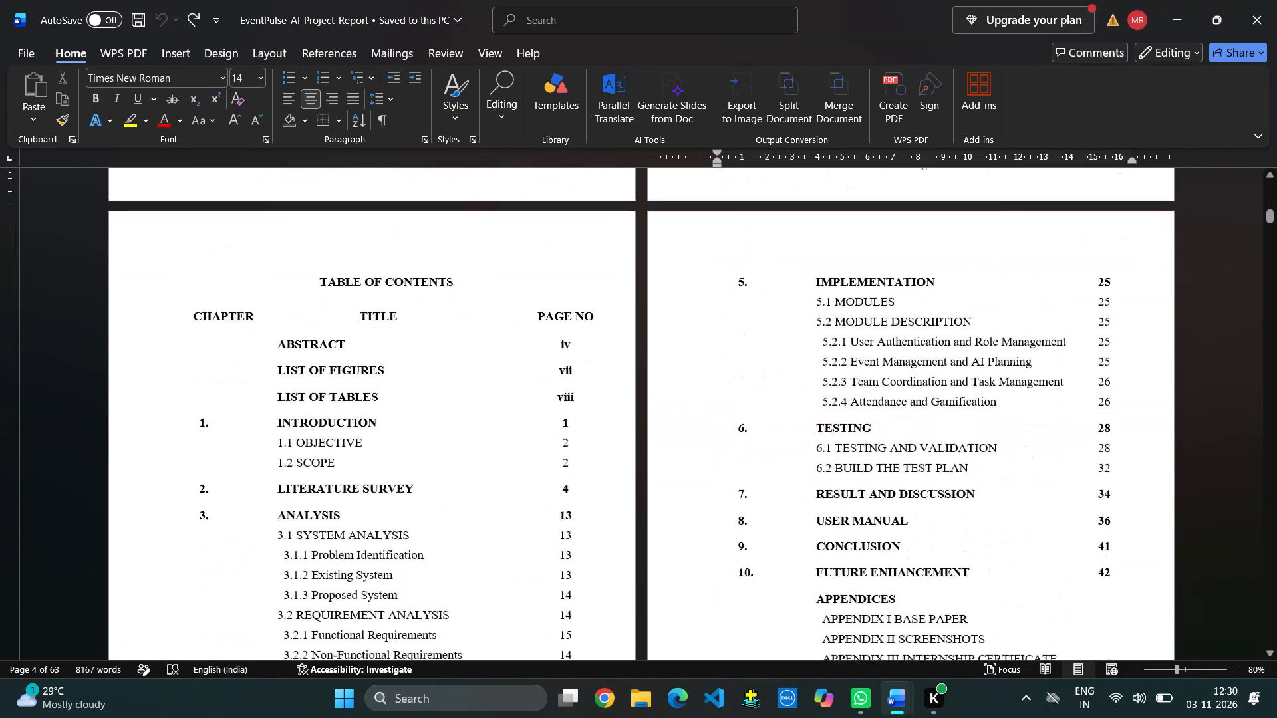
scroll(962, 550, down, 2)
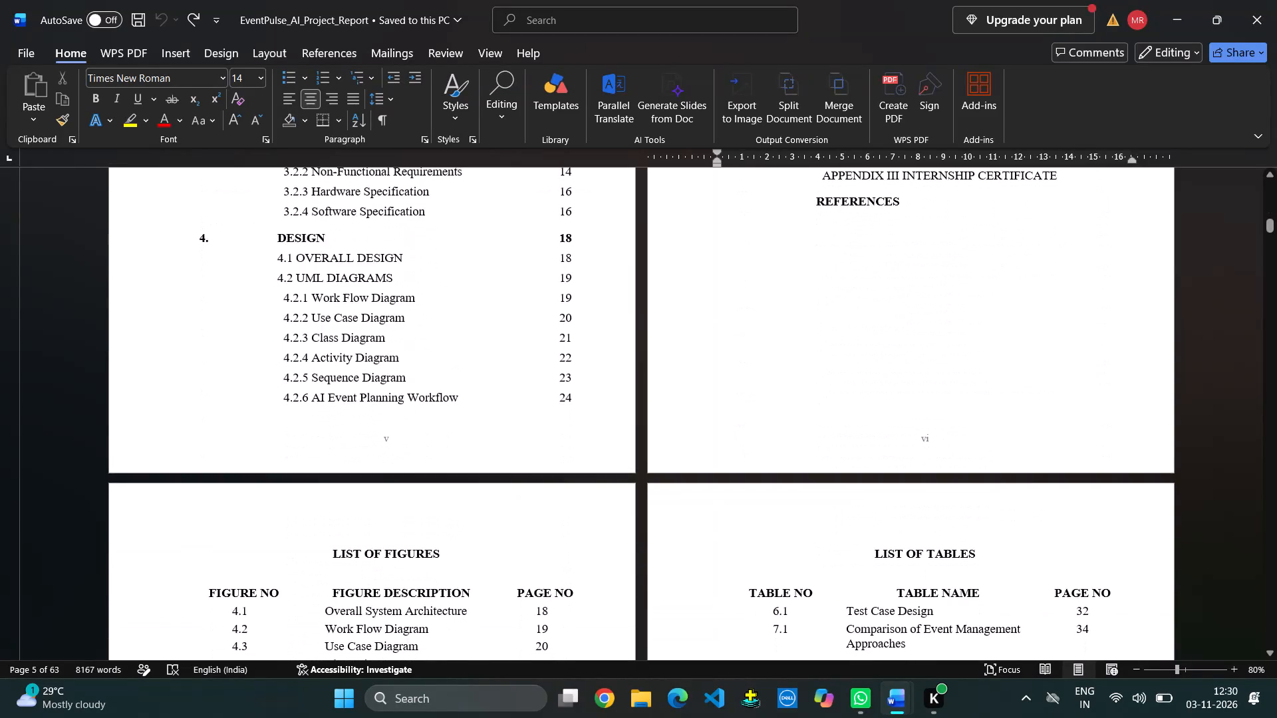
scroll(962, 550, down, 2)
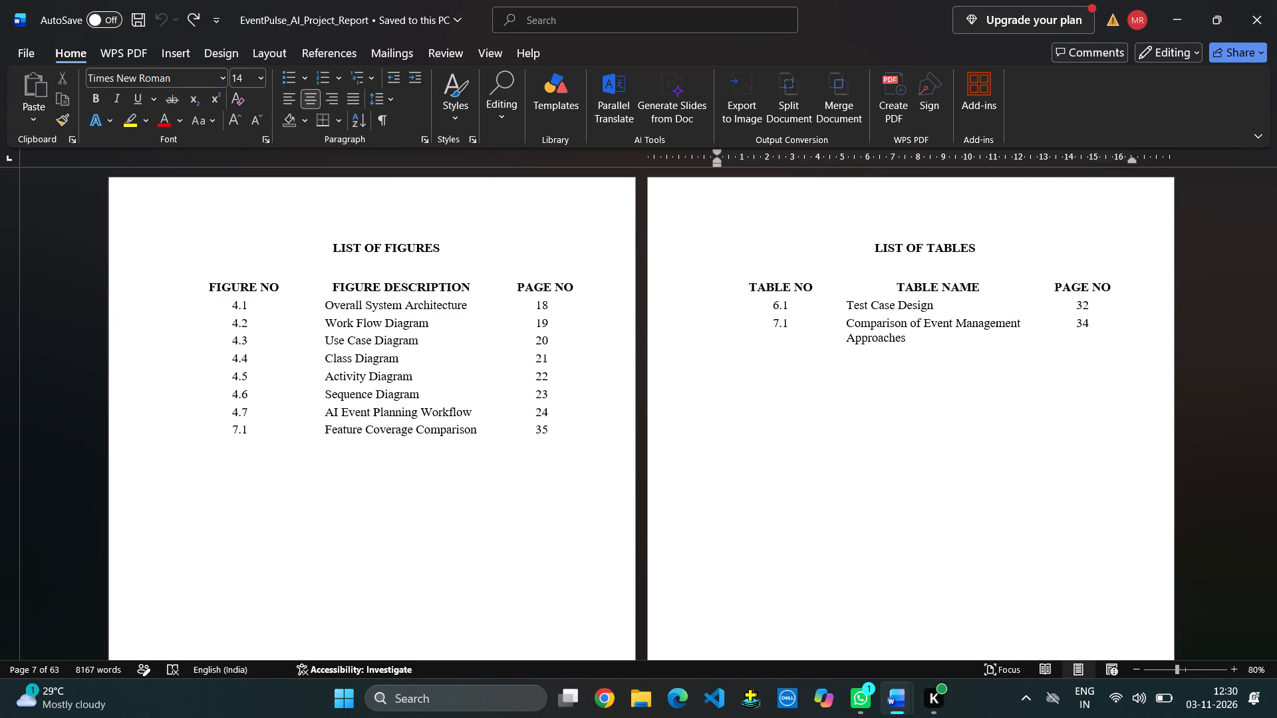
scroll(1121, 636, up, 6)
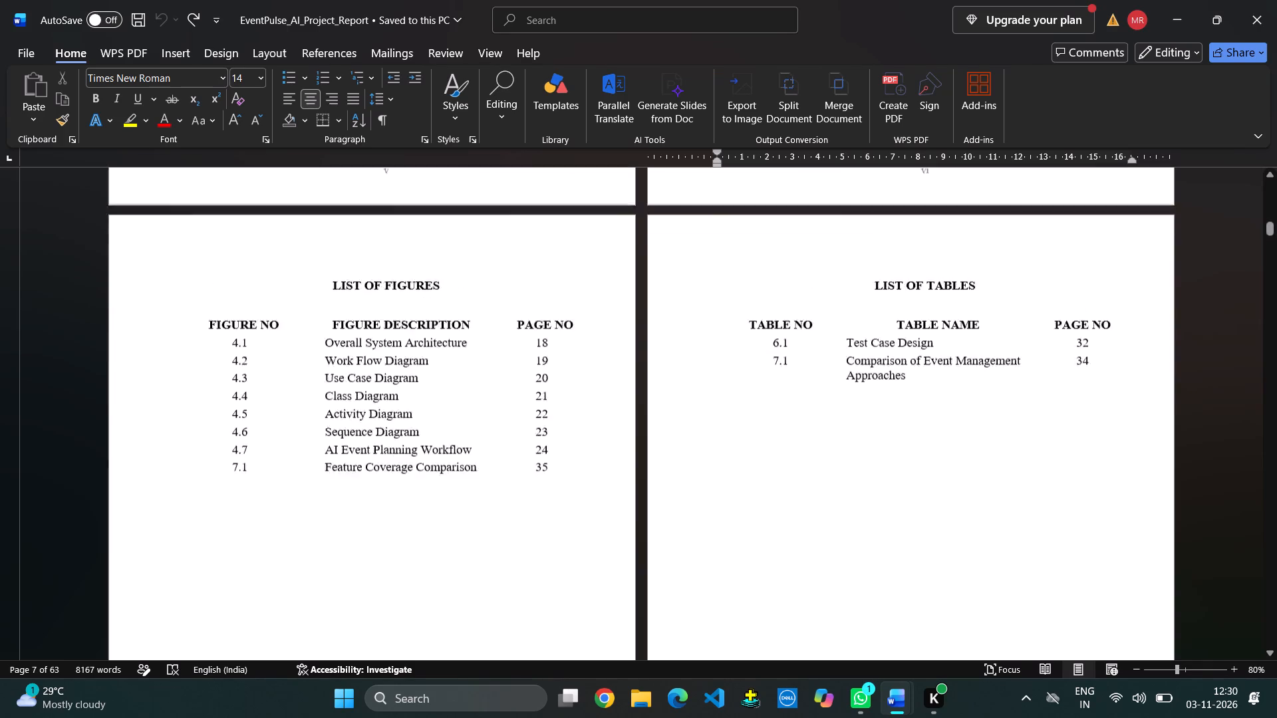
scroll(1121, 636, up, 4)
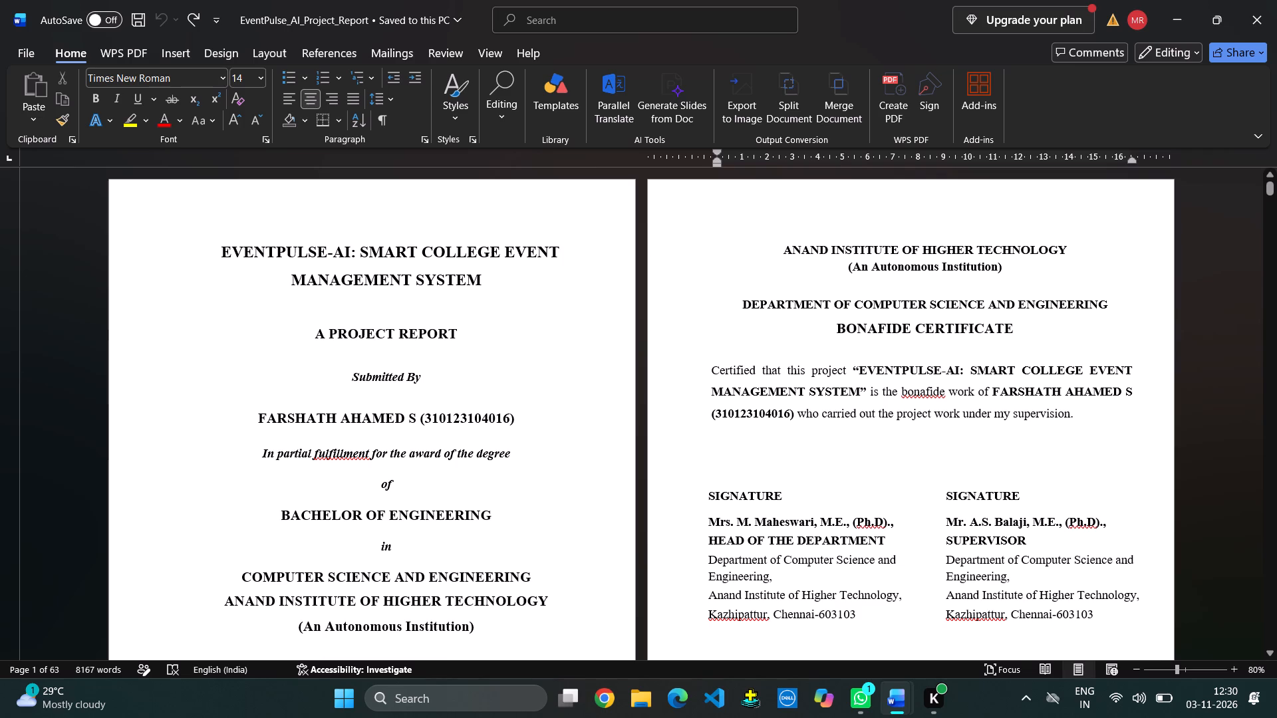
click(351, 275)
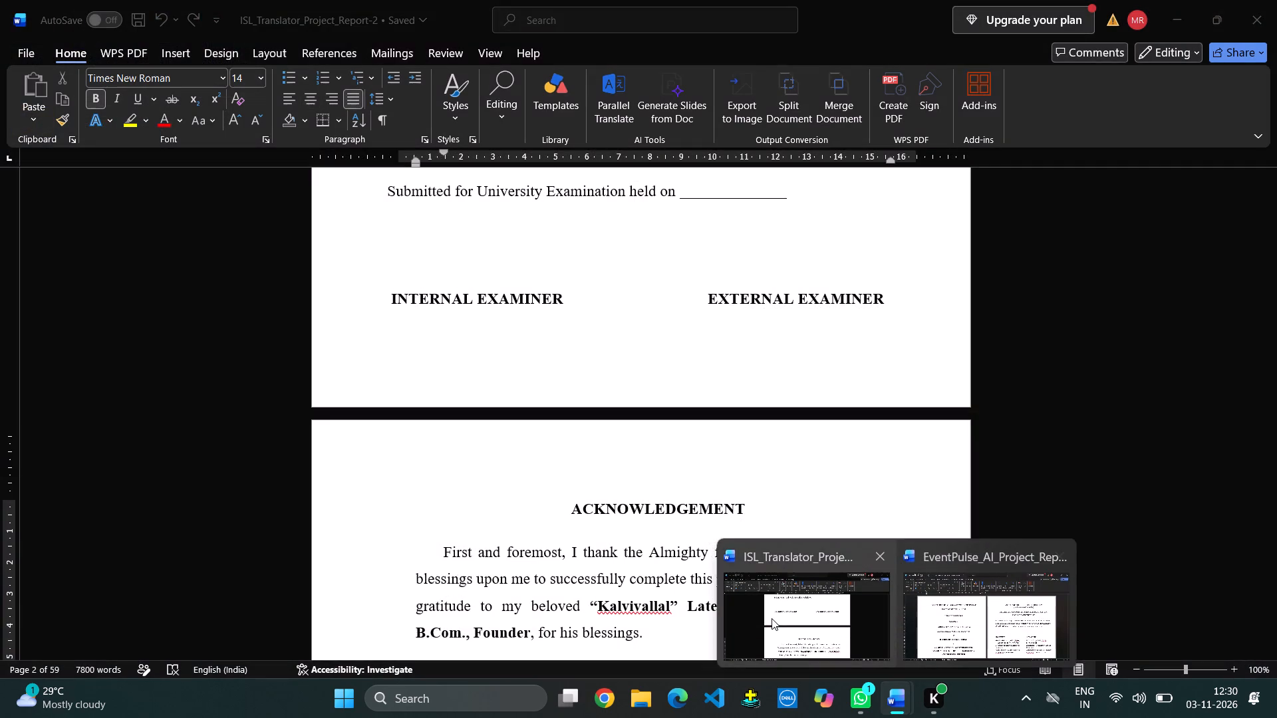
Switch to the ISL Translator report and examine the Acknowledgement page's paragraph layout against the preceding certificate page.
click(772, 618)
scroll(583, 636, down, 2)
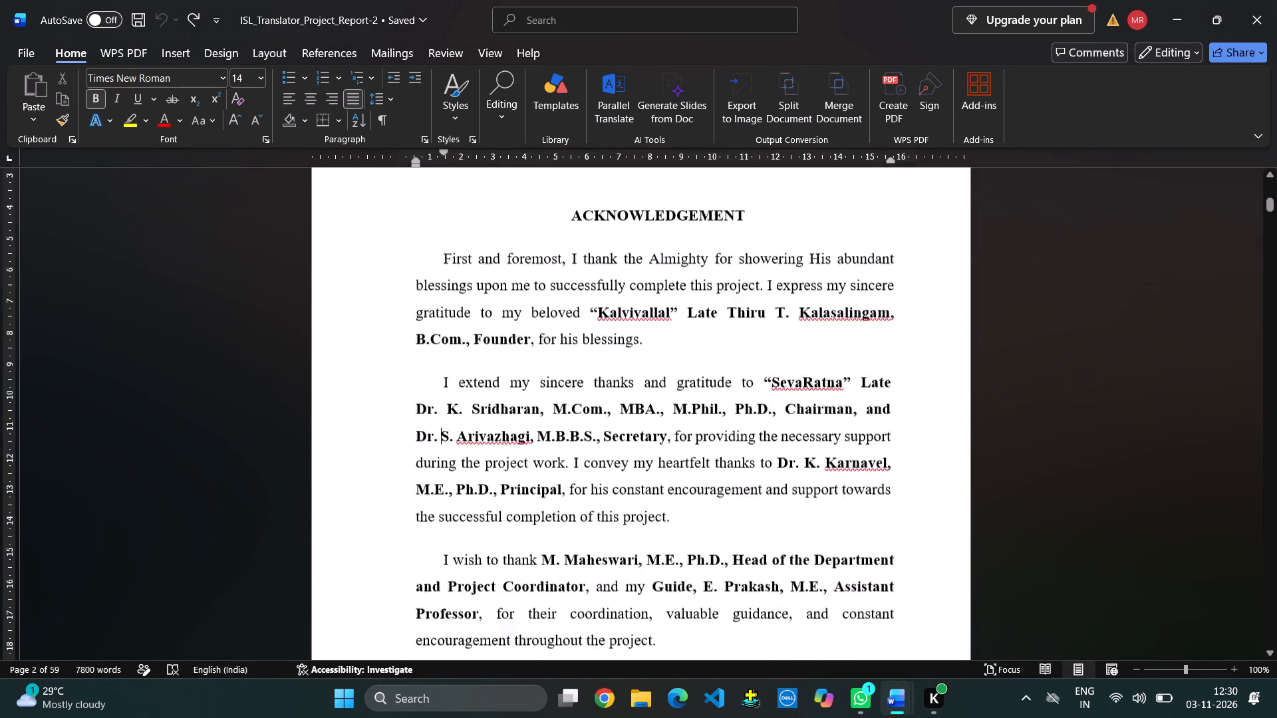
scroll(583, 636, down, 4)
scroll(583, 636, up, 1)
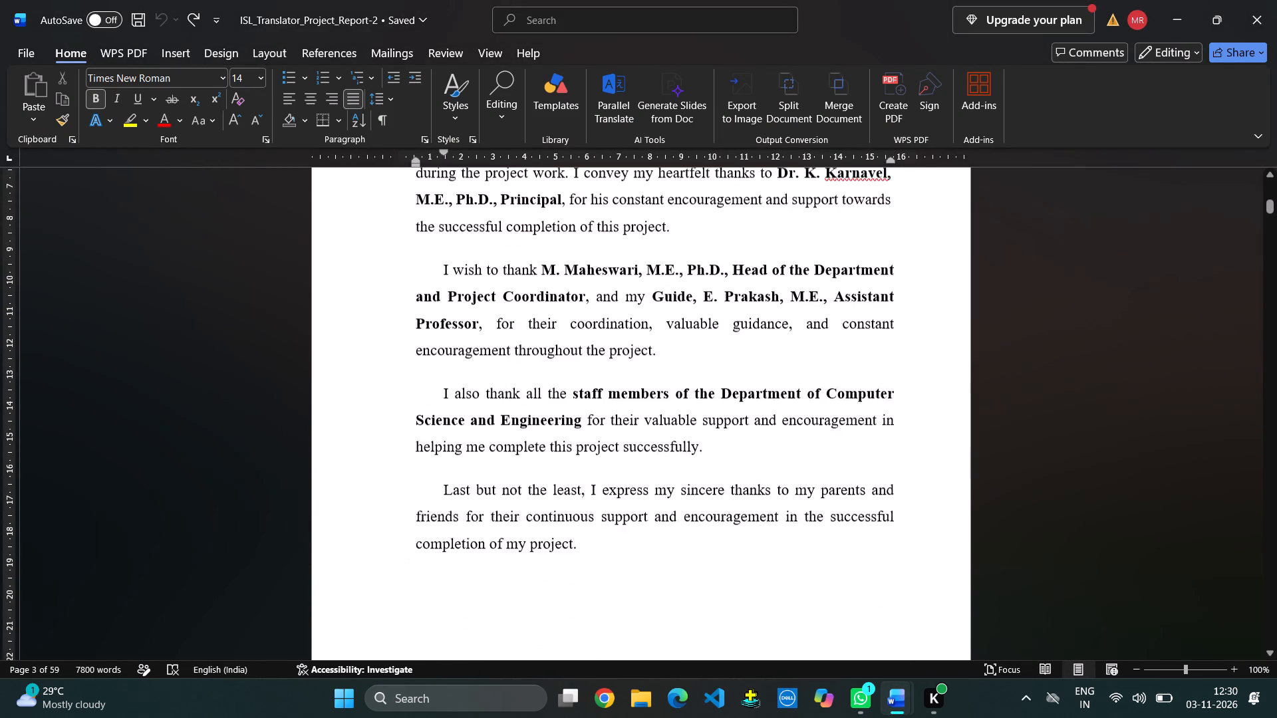
scroll(583, 636, up, 4)
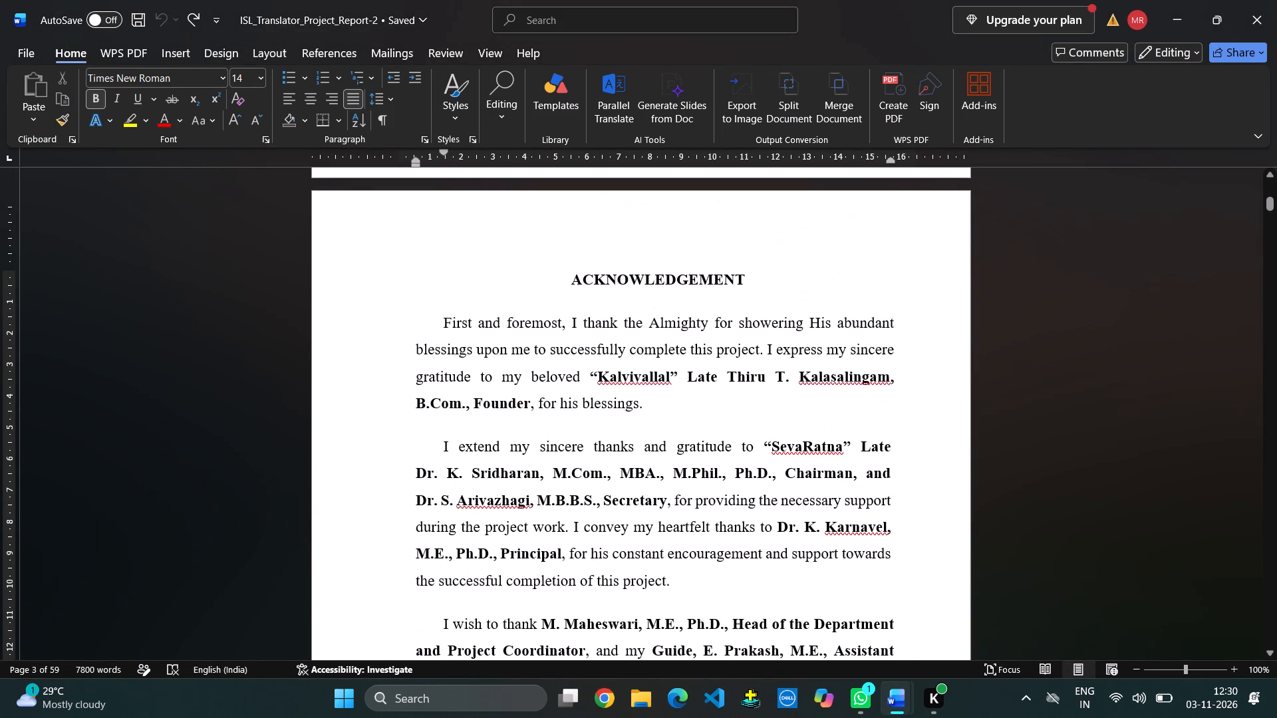
scroll(583, 636, up, 1)
scroll(758, 455, up, 1)
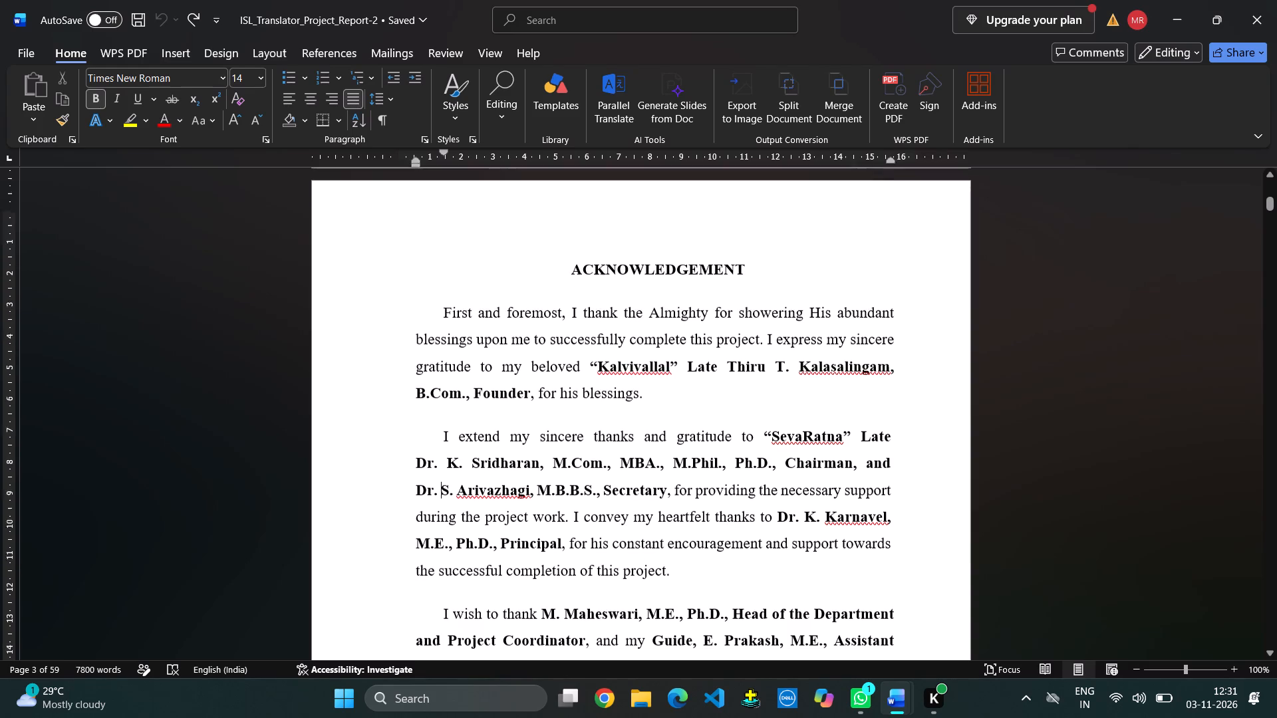
scroll(758, 455, up, 3)
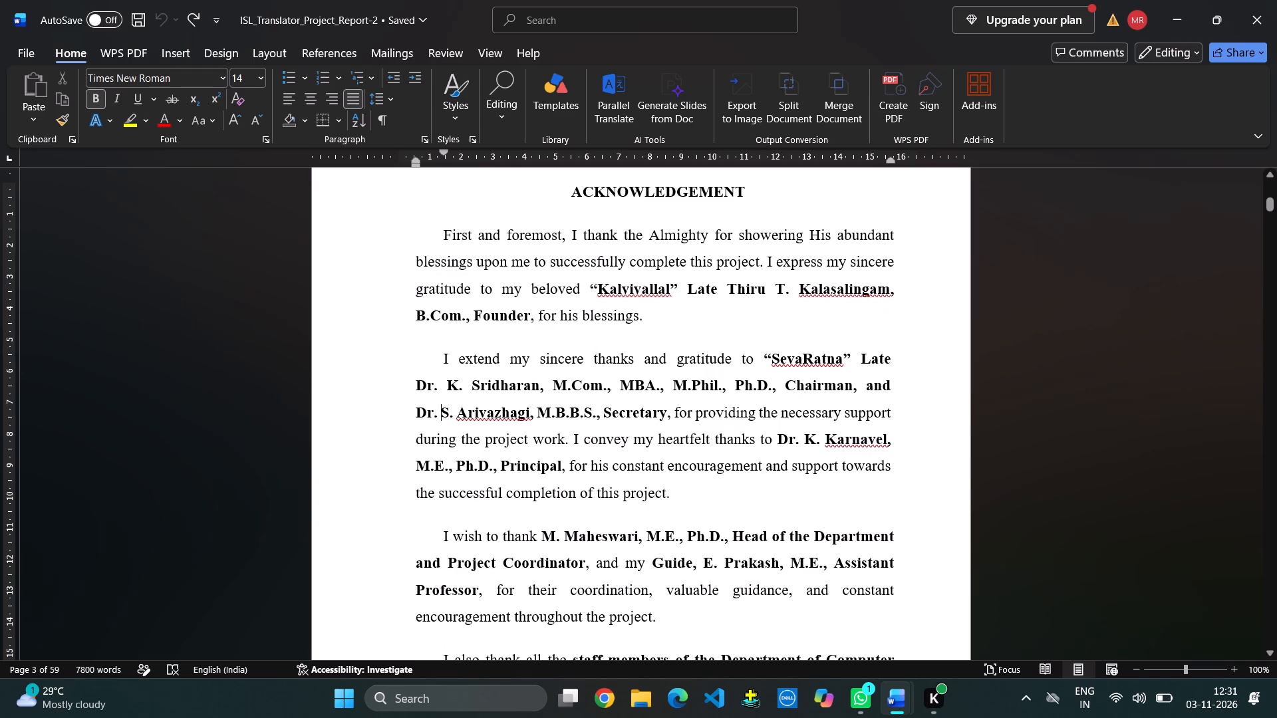
scroll(758, 455, up, 2)
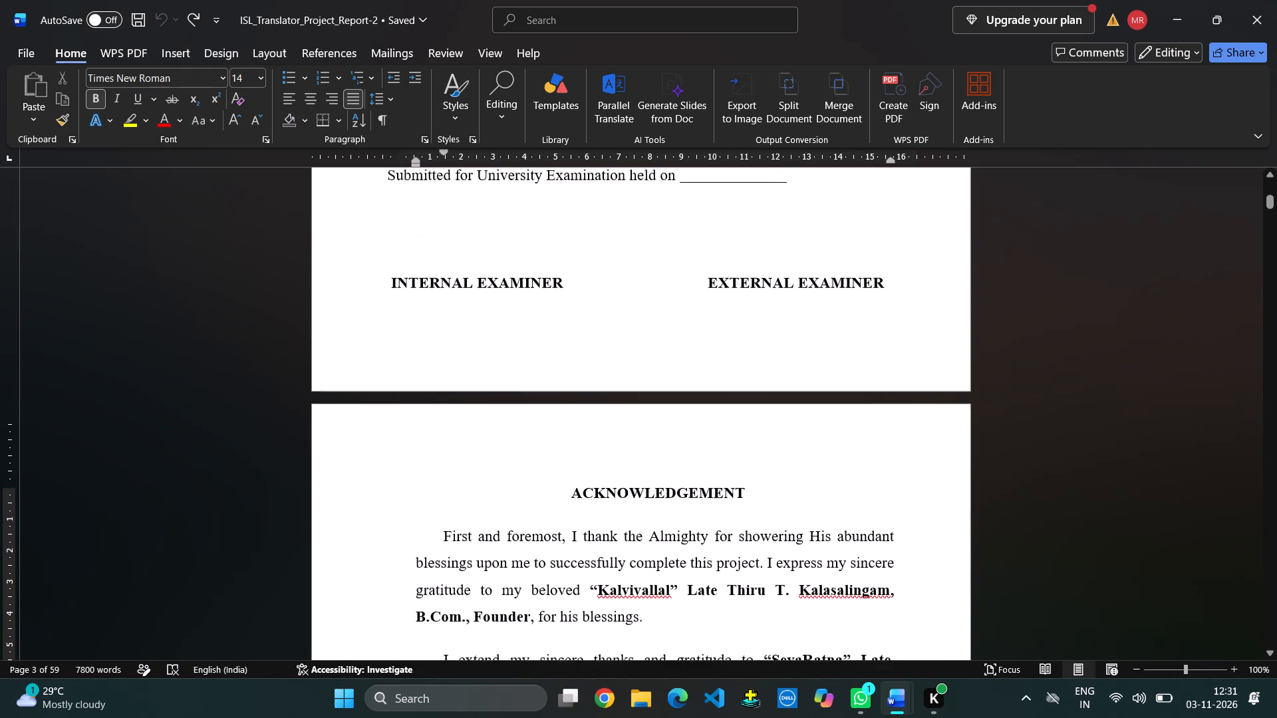
scroll(758, 455, up, 2)
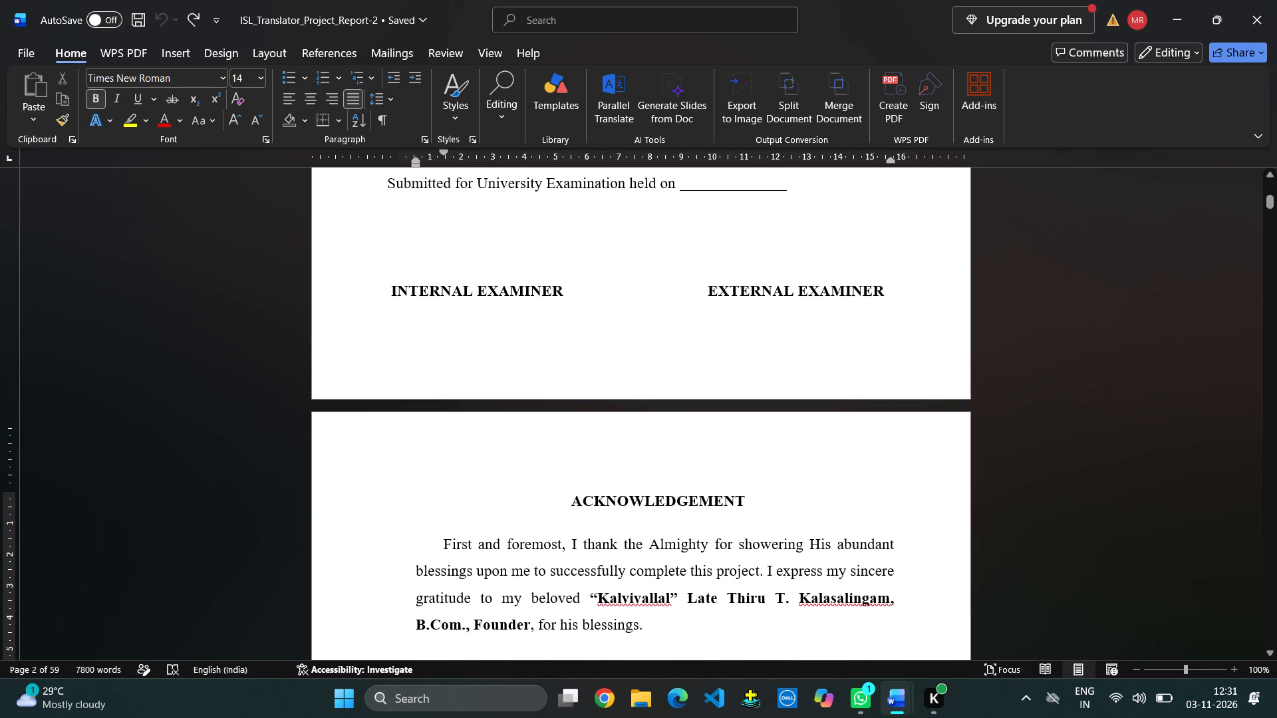
Shift the whole first Acknowledgement paragraph outward to a left indent of about -0.25 cm, in line with the Internal Examiner label.
click(446, 545)
drag(445, 538, 631, 610)
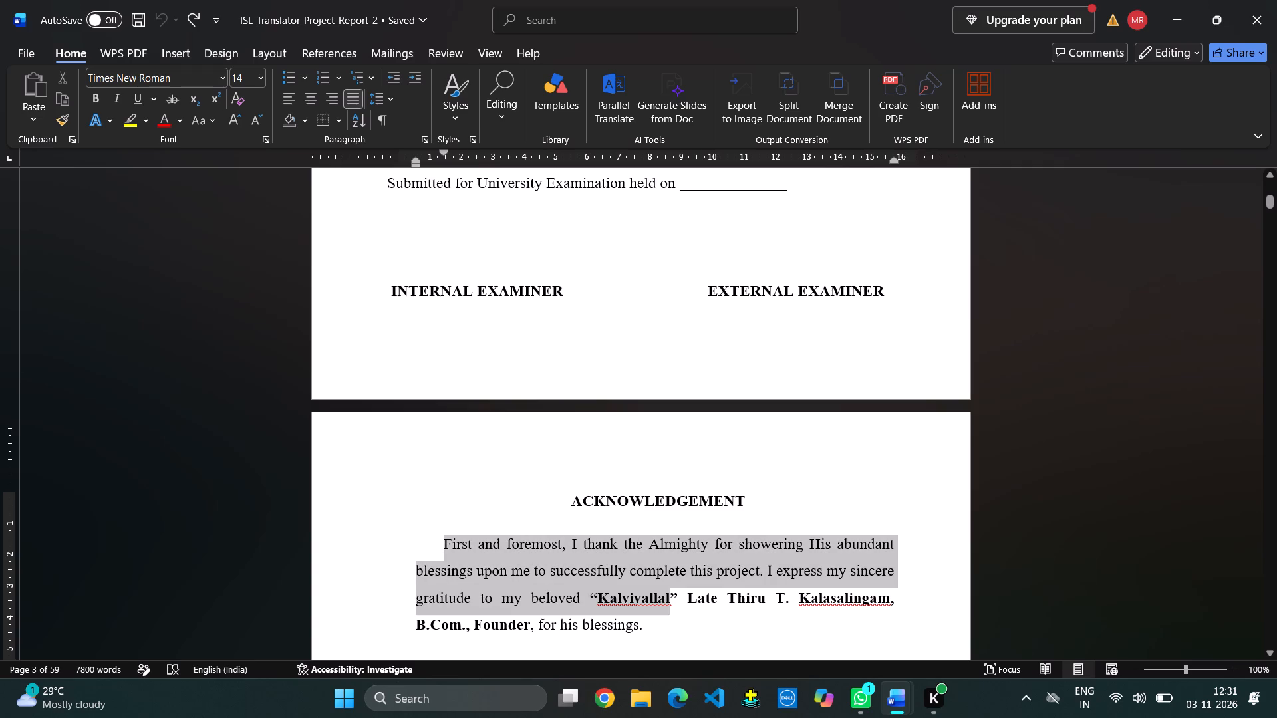
drag(631, 610, 664, 614)
click(628, 624)
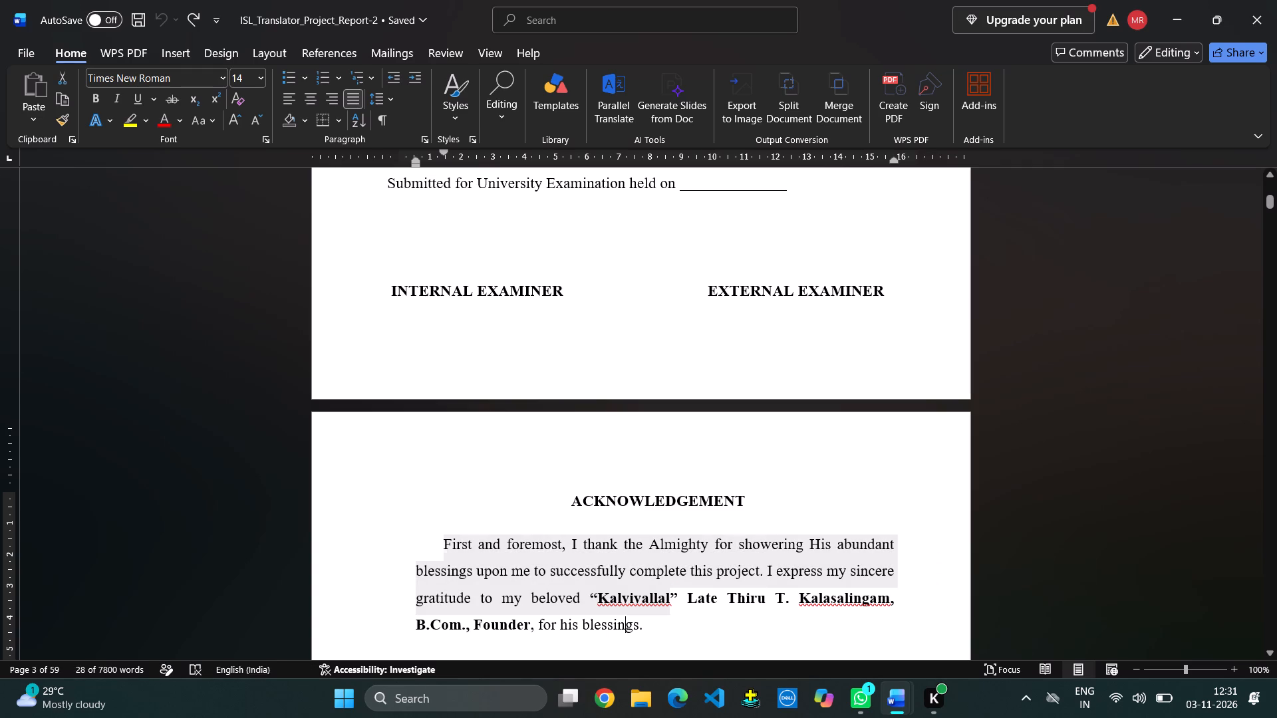
drag(442, 542, 659, 624)
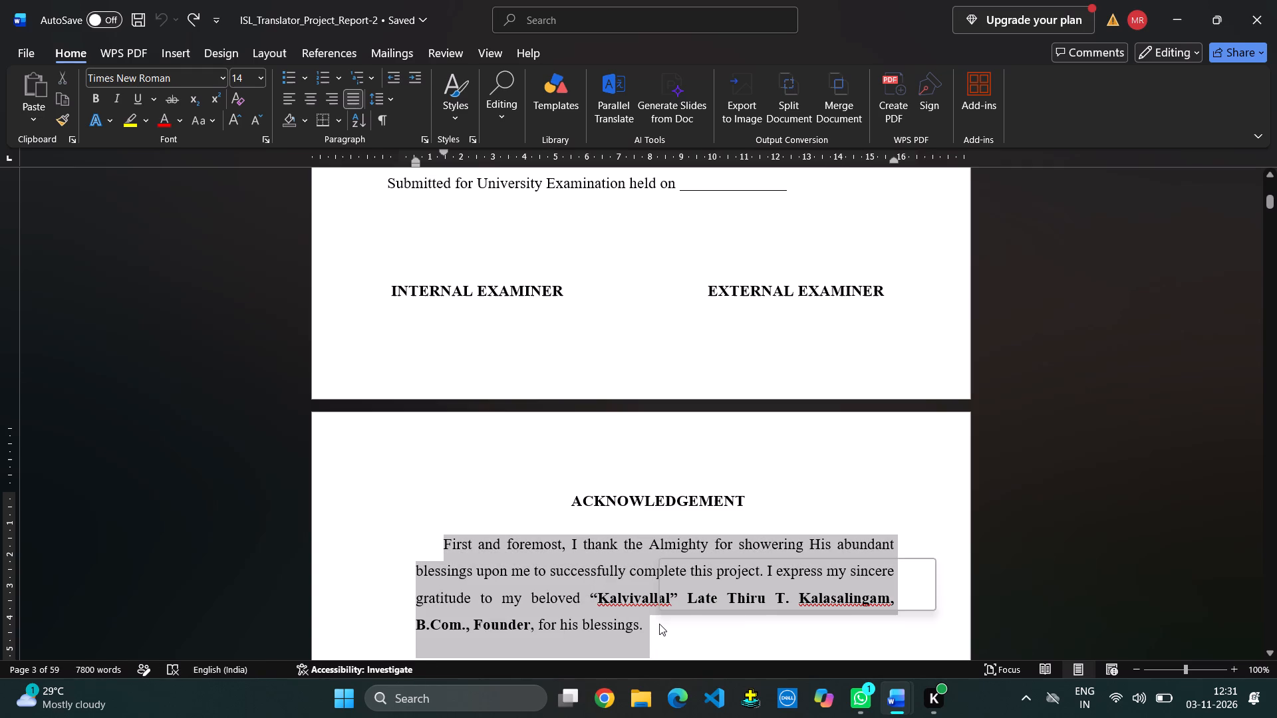
drag(412, 164, 388, 173)
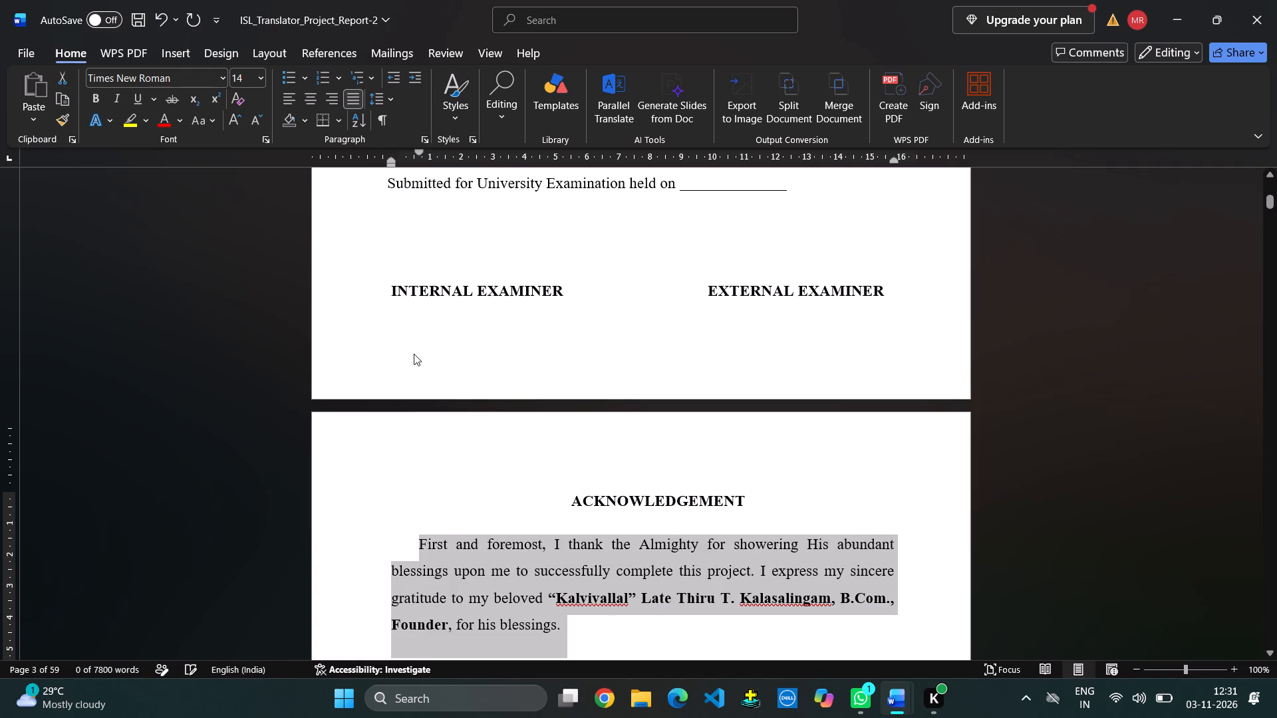
Shift the second Acknowledgement paragraph, thanking the Chairman, Secretary and Principal, to the same left indent of about -0.25 cm, first line included.
scroll(432, 445, down, 1)
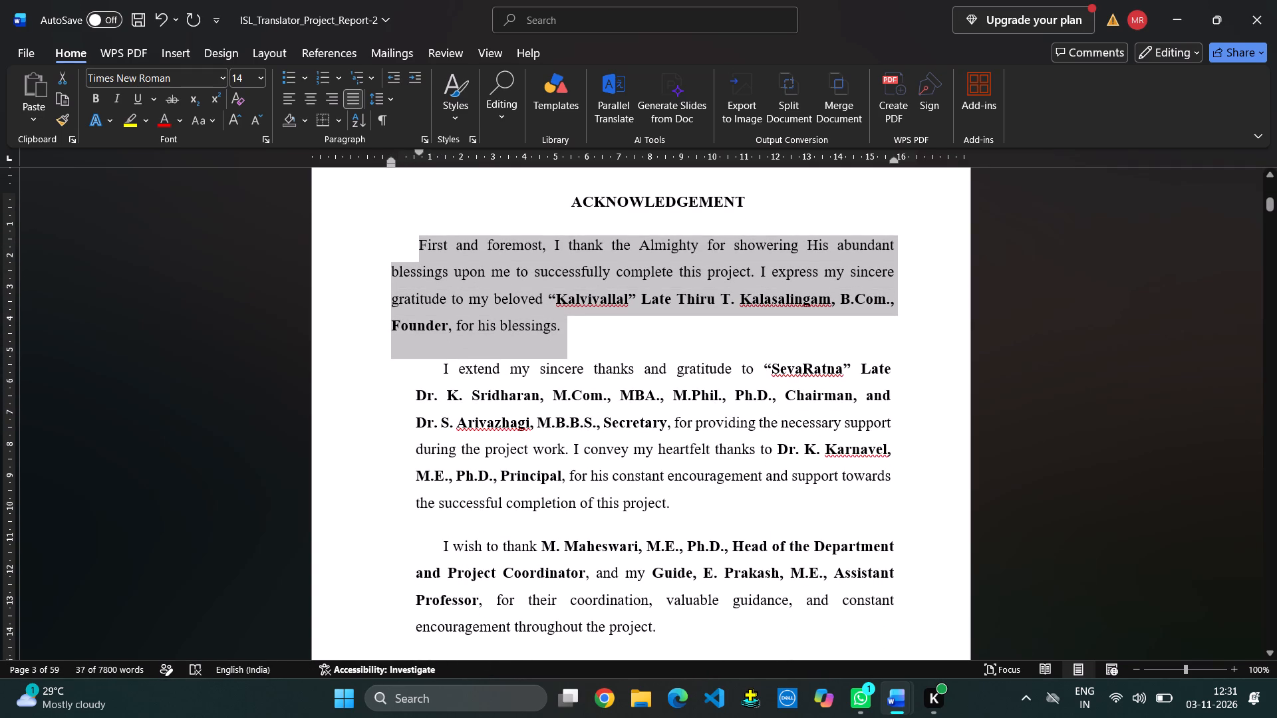
click(420, 394)
drag(418, 163, 396, 168)
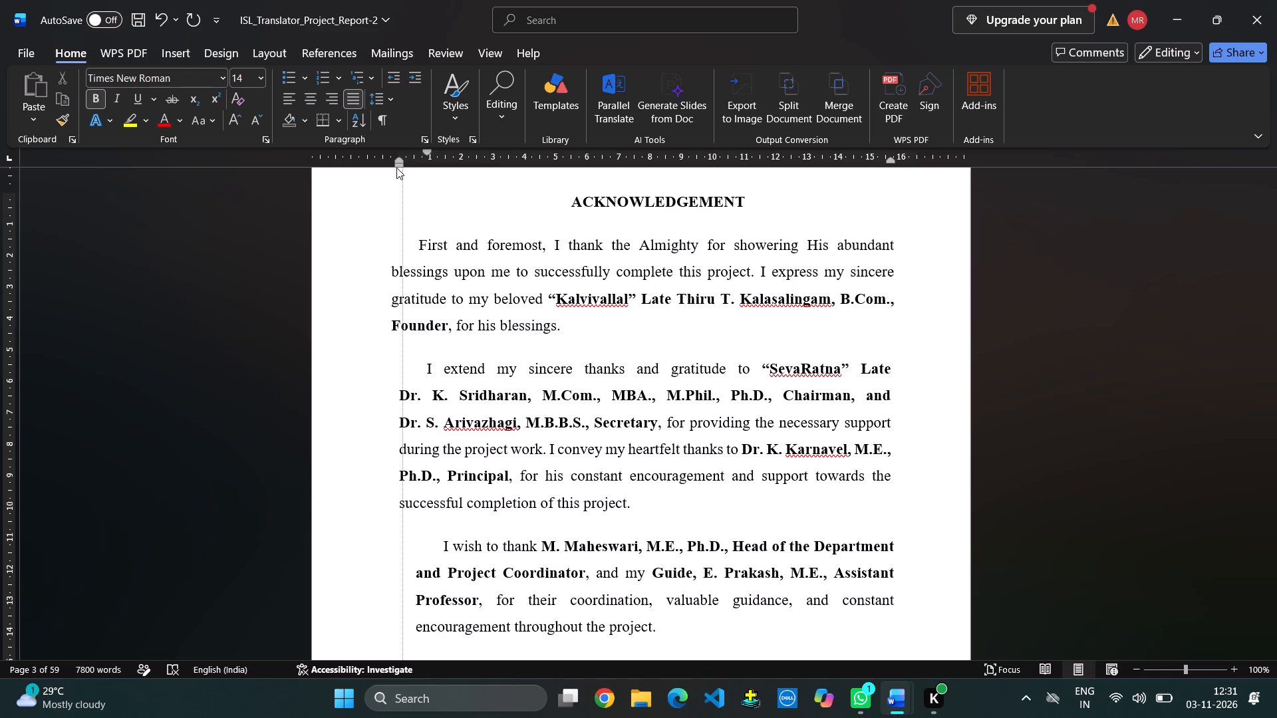
drag(396, 168, 390, 170)
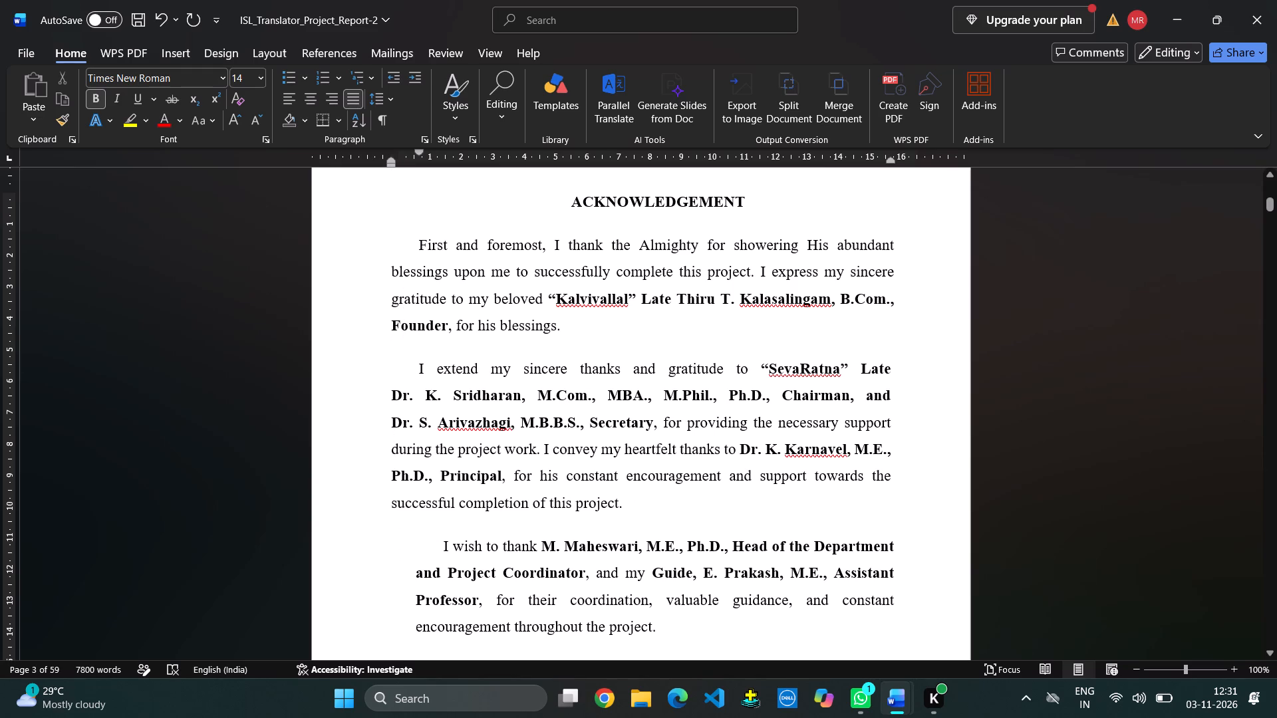
Move only the hanging indent of the third Acknowledgement paragraph, thanking the department head and guide, to about -0.25 cm.
click(416, 576)
drag(415, 158, 393, 160)
Shift the fourth Acknowledgement paragraph, thanking the department staff members, to a left indent of about -0.25 cm, first line included.
scroll(544, 417, down, 2)
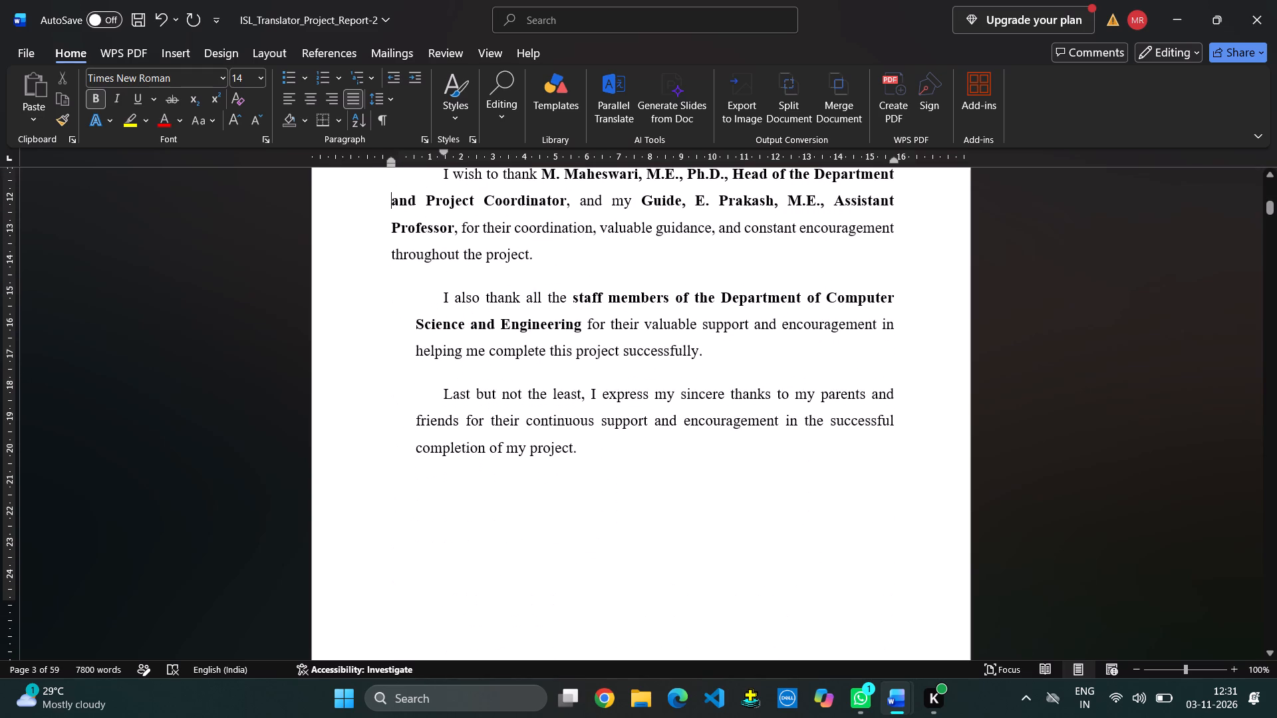
click(413, 324)
drag(414, 165, 392, 166)
Move only the hanging indent of the closing Acknowledgement paragraph, thanking parents and friends, to about -0.25 cm.
click(414, 425)
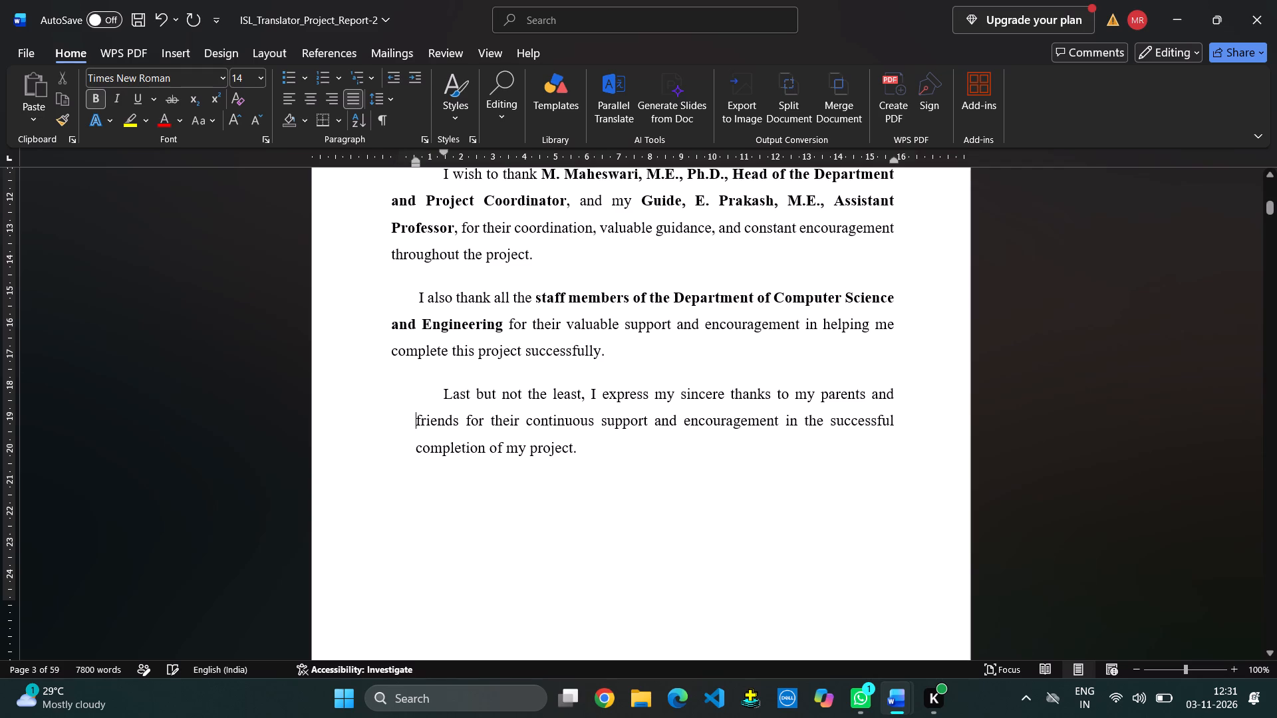
drag(415, 159, 398, 159)
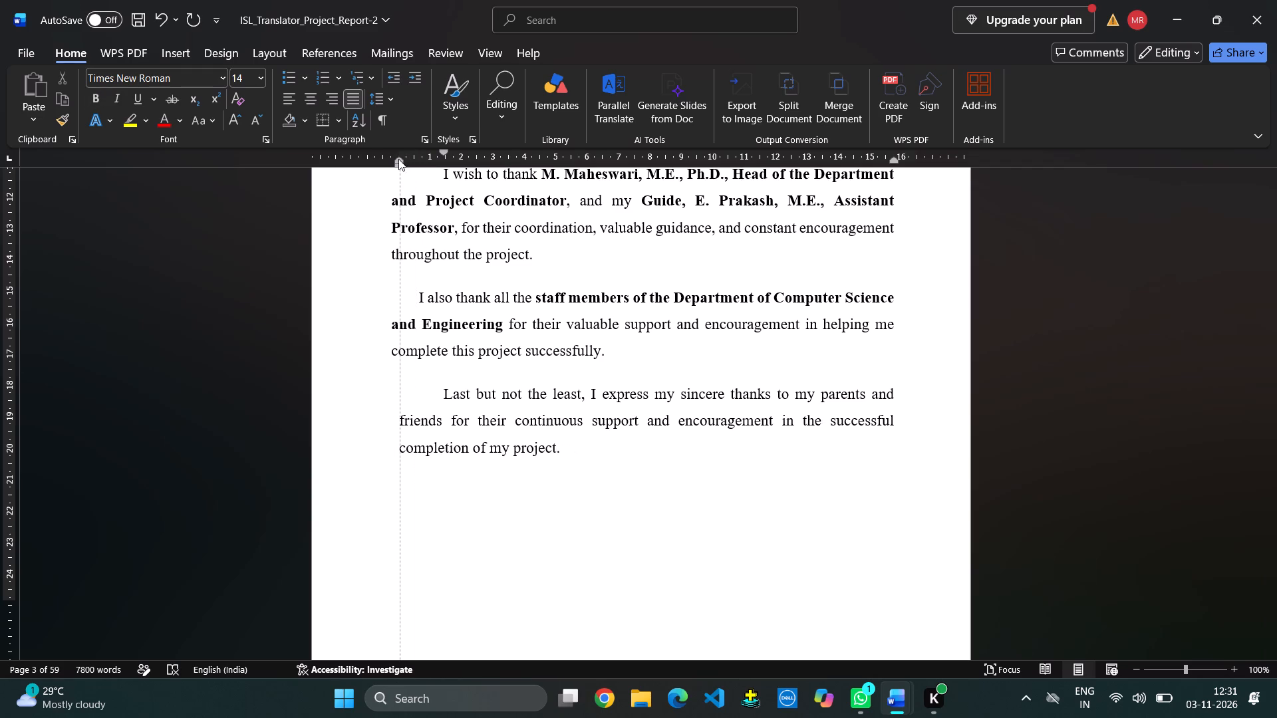
drag(398, 159, 392, 160)
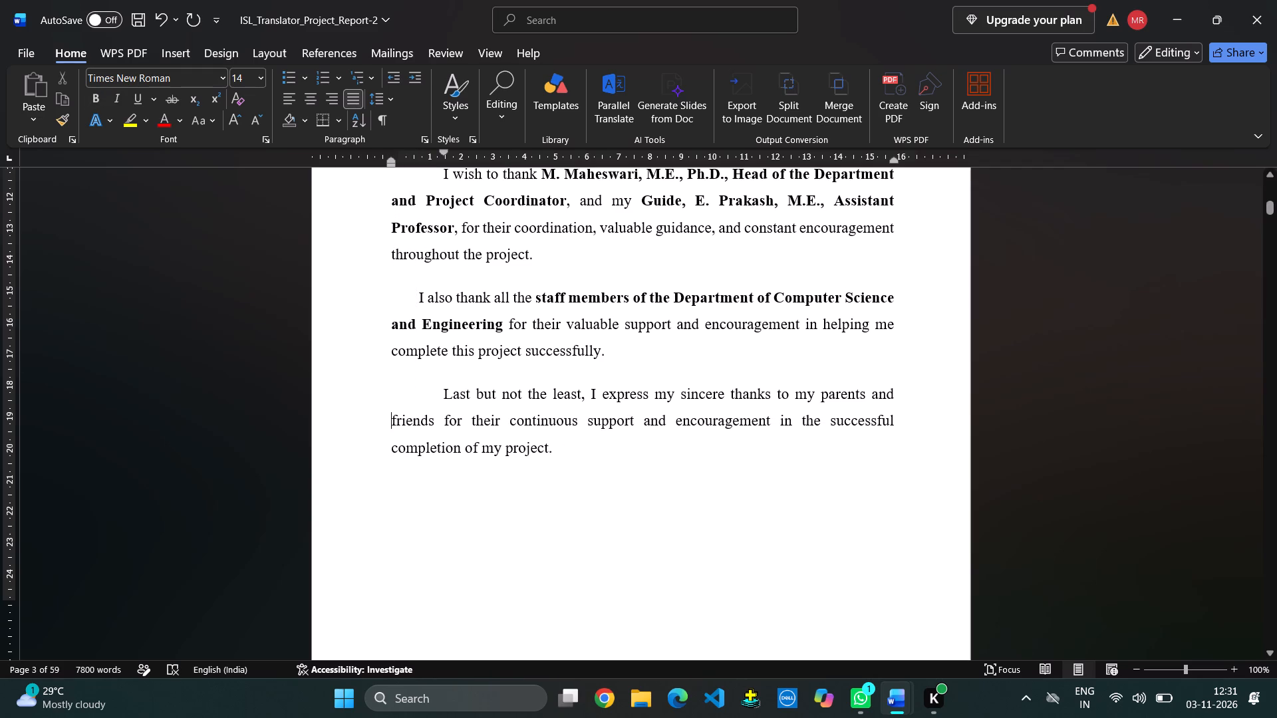
Review the Acknowledgement page's alignment, the Abstract page and the start of the table of contents in the ISL Translator report.
scroll(654, 345, up, 2)
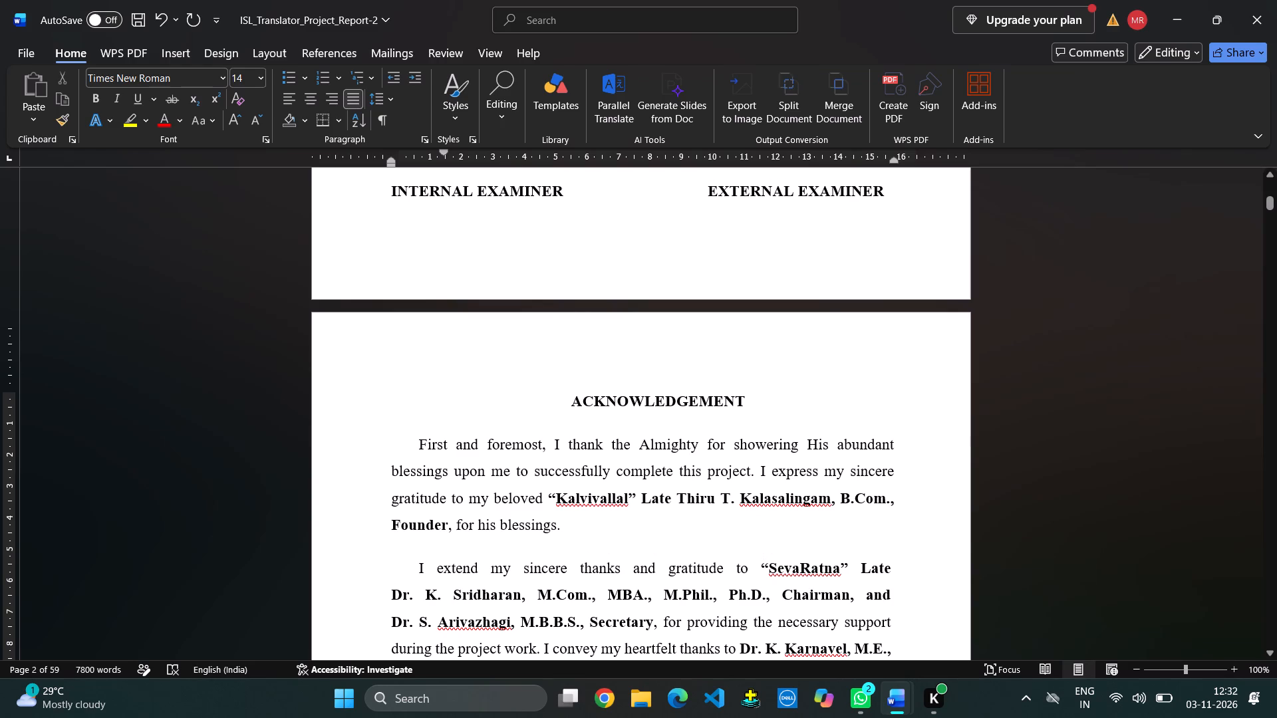
scroll(590, 425, down, 4)
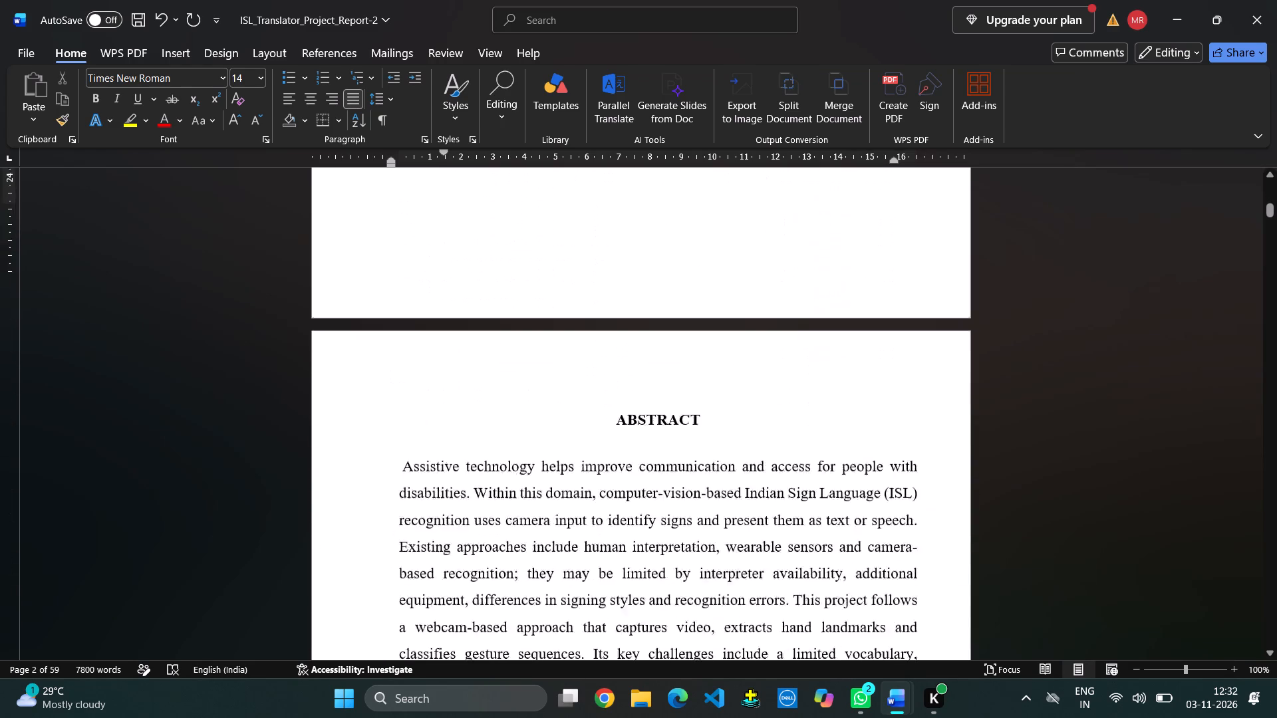
scroll(590, 425, down, 4)
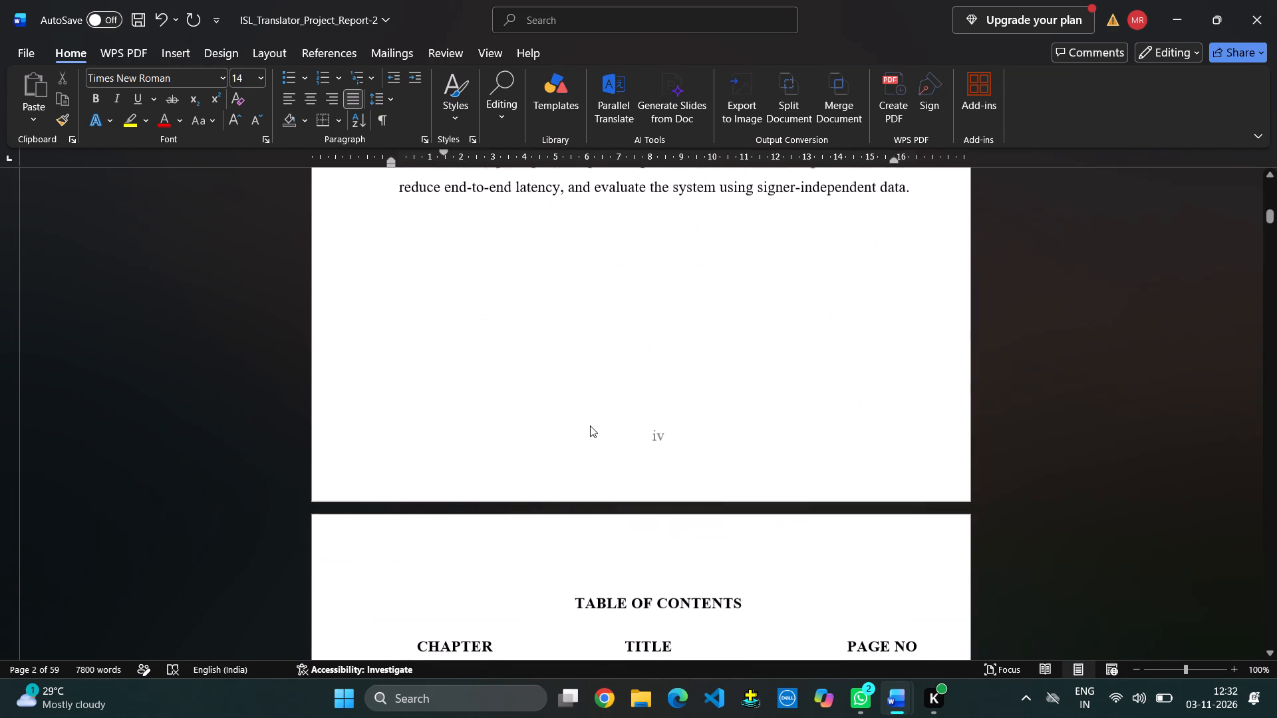
scroll(590, 425, down, 1)
scroll(590, 425, up, 1)
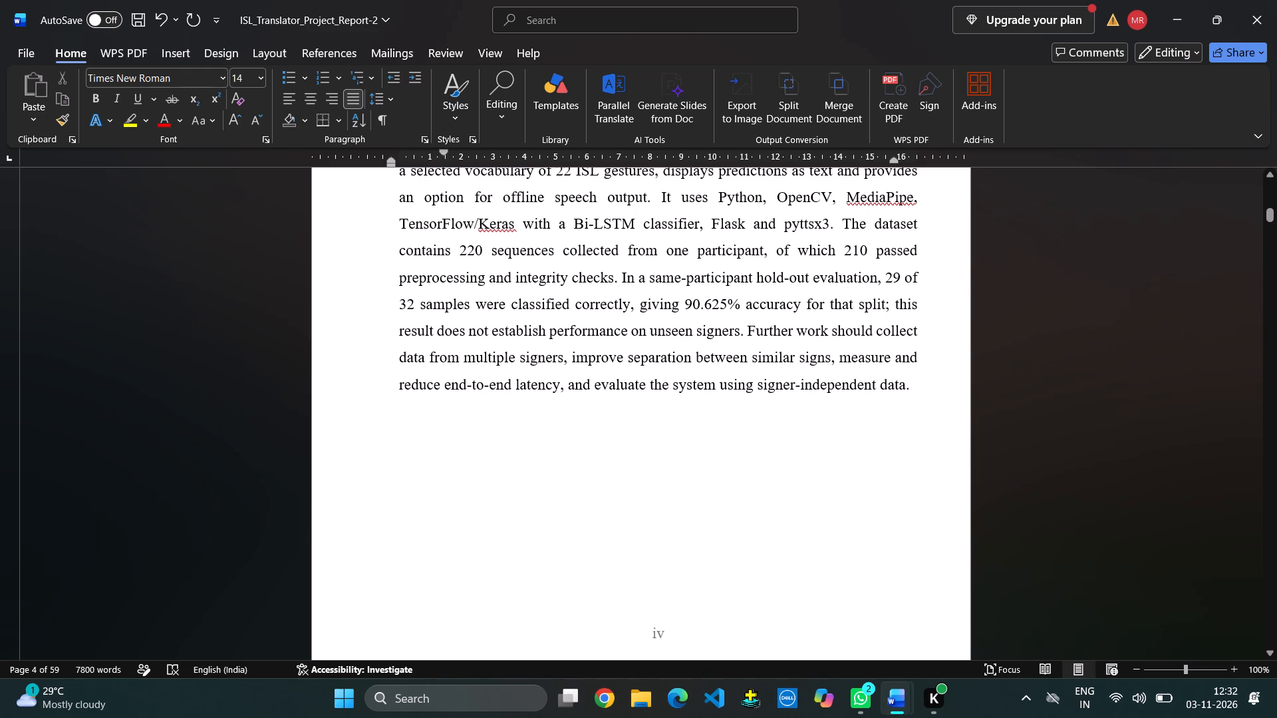
scroll(590, 425, up, 1)
scroll(590, 425, down, 2)
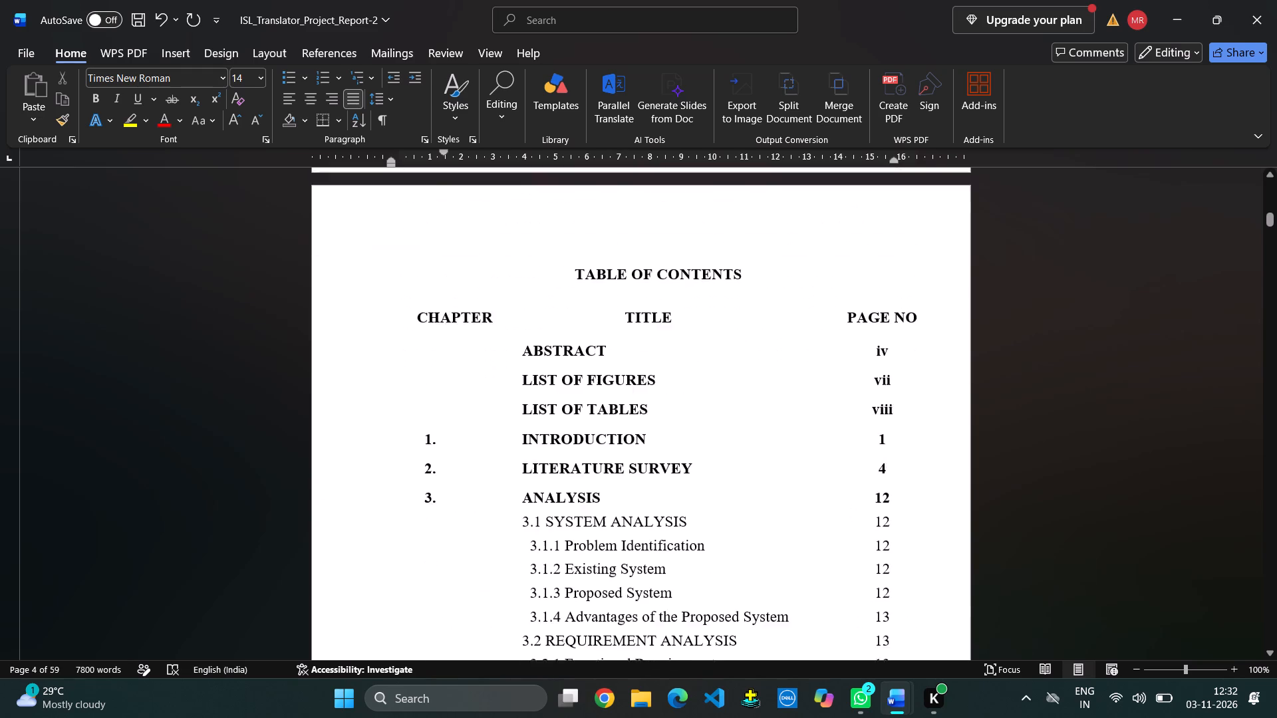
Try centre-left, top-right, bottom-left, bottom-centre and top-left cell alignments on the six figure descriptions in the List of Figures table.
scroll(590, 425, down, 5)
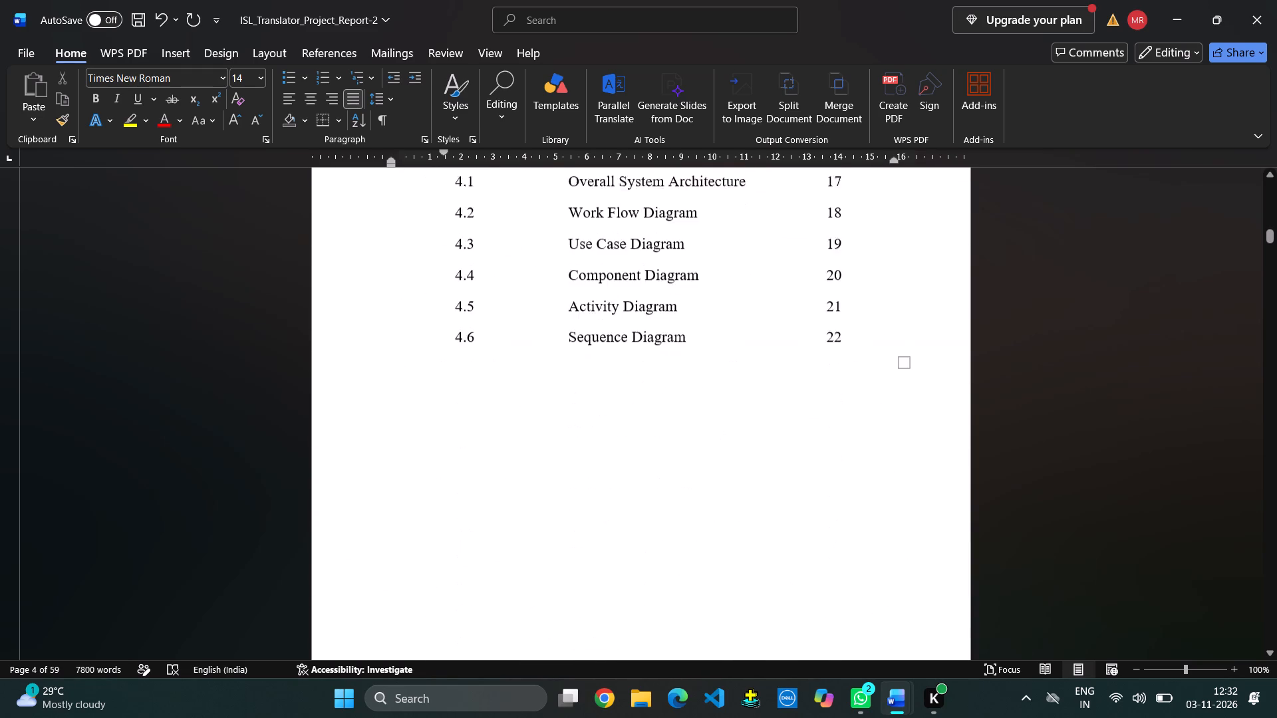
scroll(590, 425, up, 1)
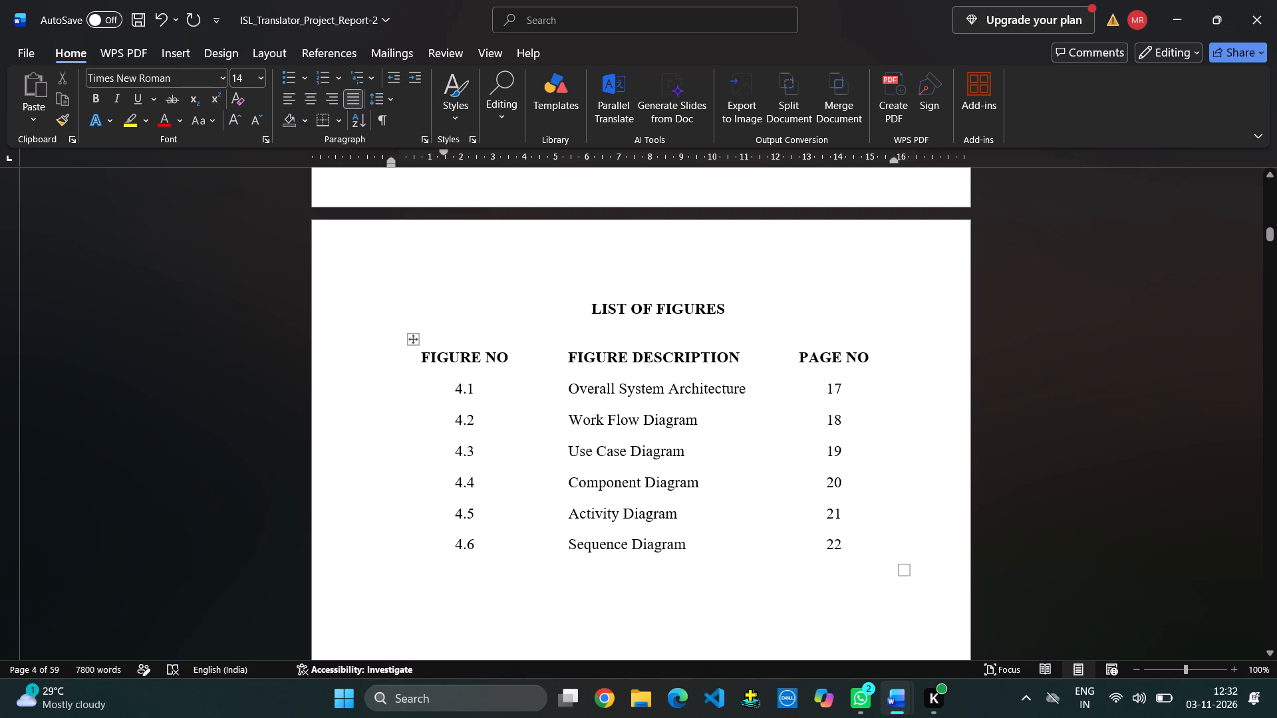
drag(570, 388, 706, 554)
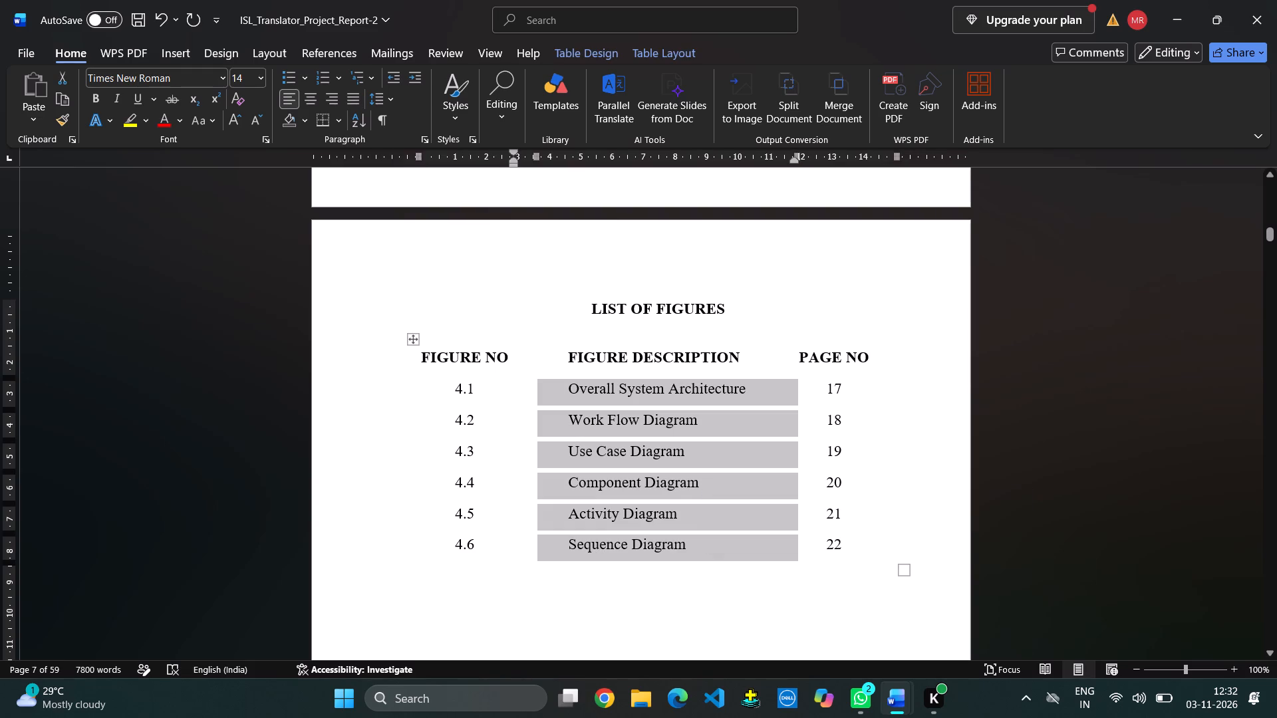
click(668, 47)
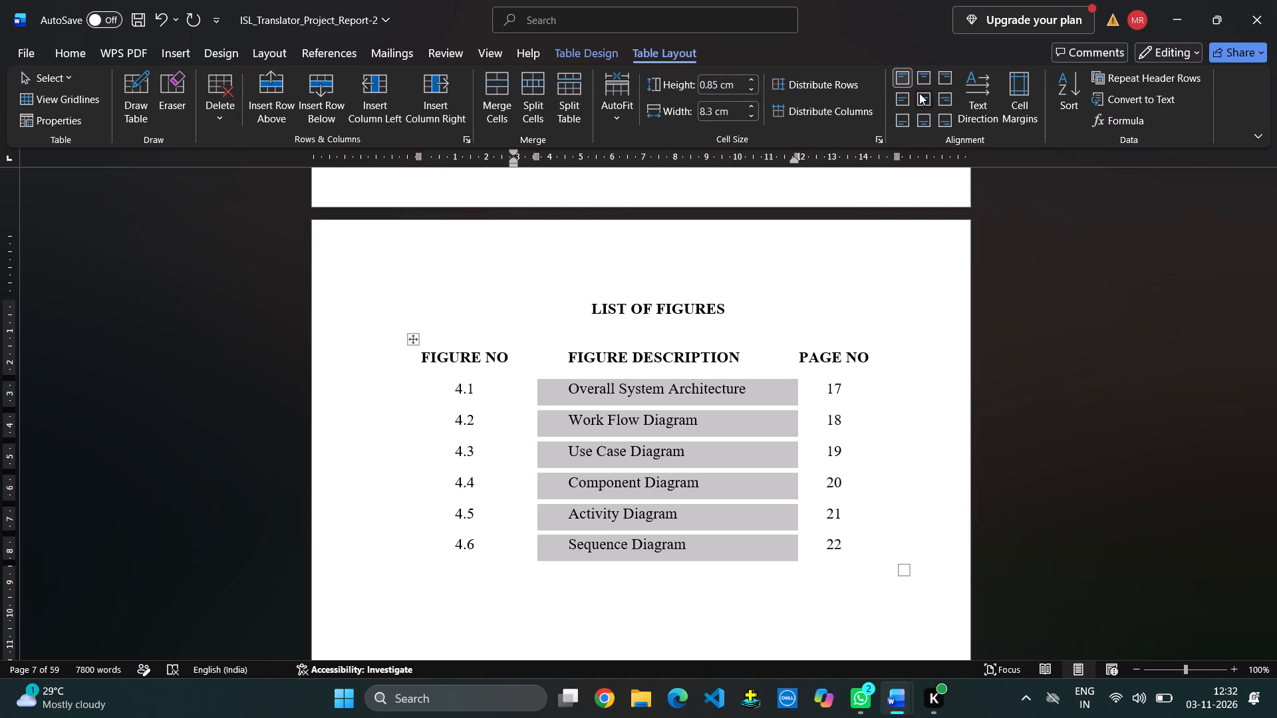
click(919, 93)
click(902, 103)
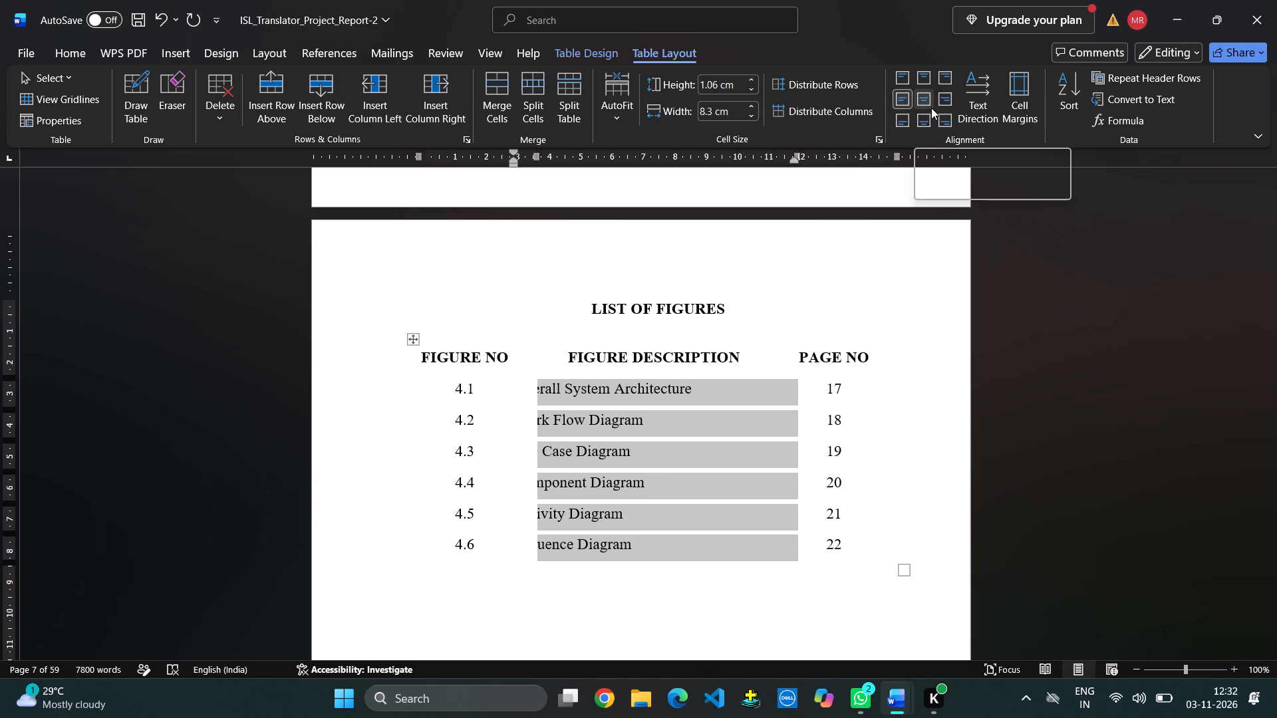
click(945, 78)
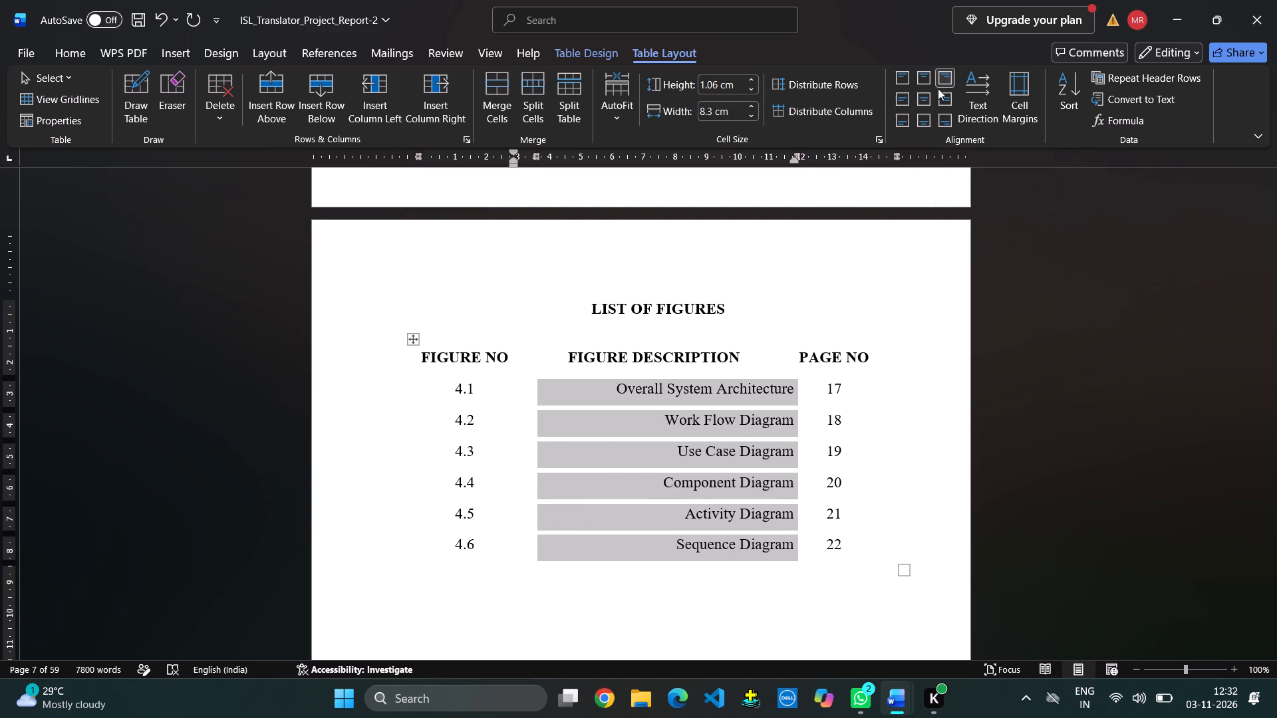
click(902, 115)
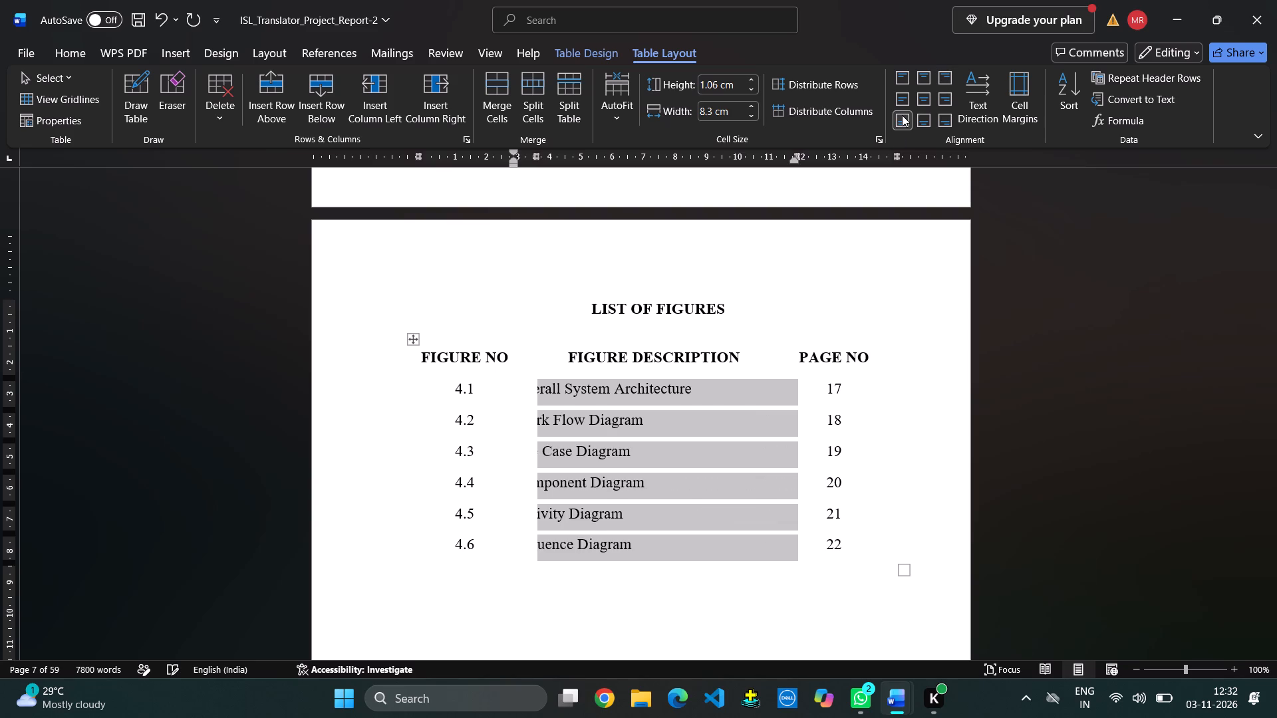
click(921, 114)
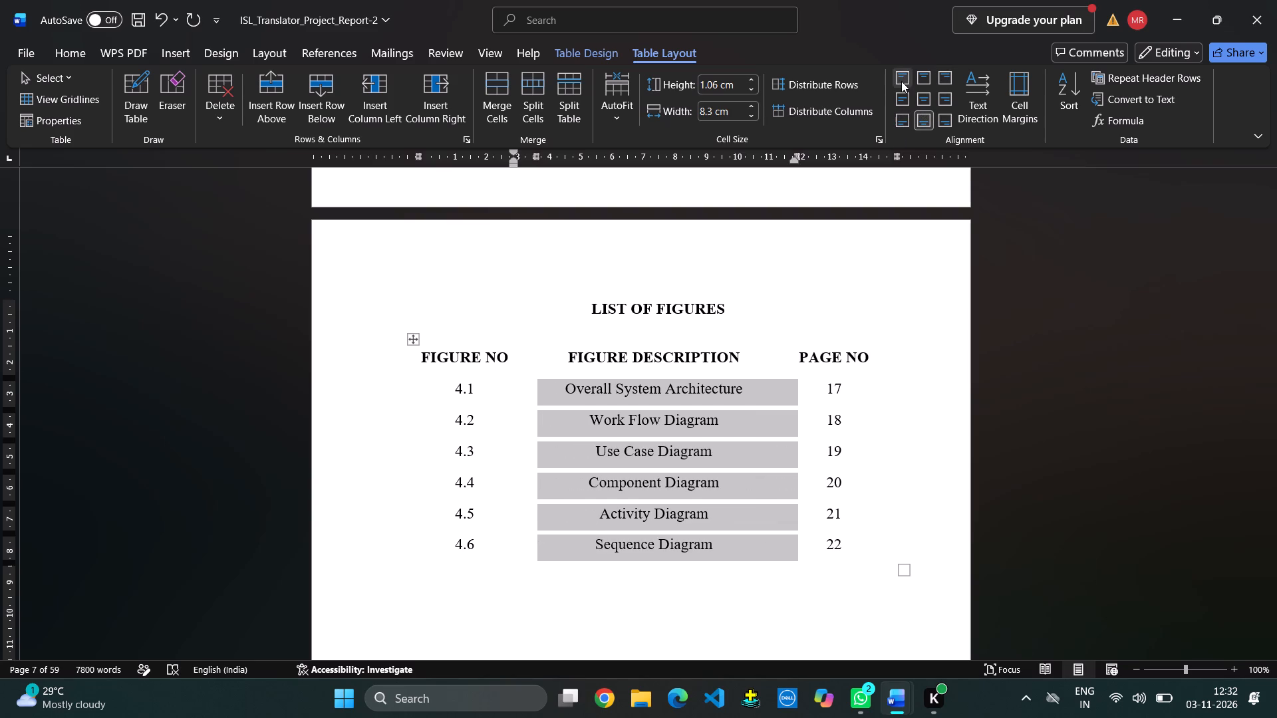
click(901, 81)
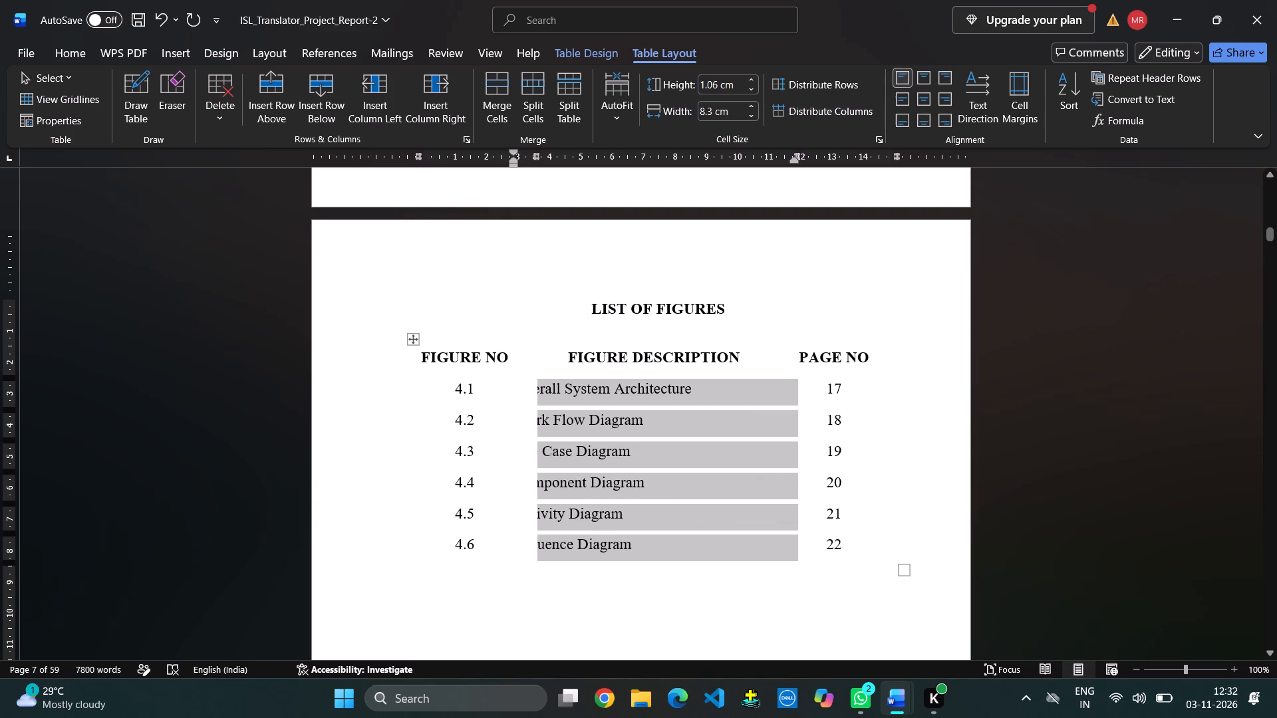
Show the cell gridlines of the List of Figures table.
click(418, 338)
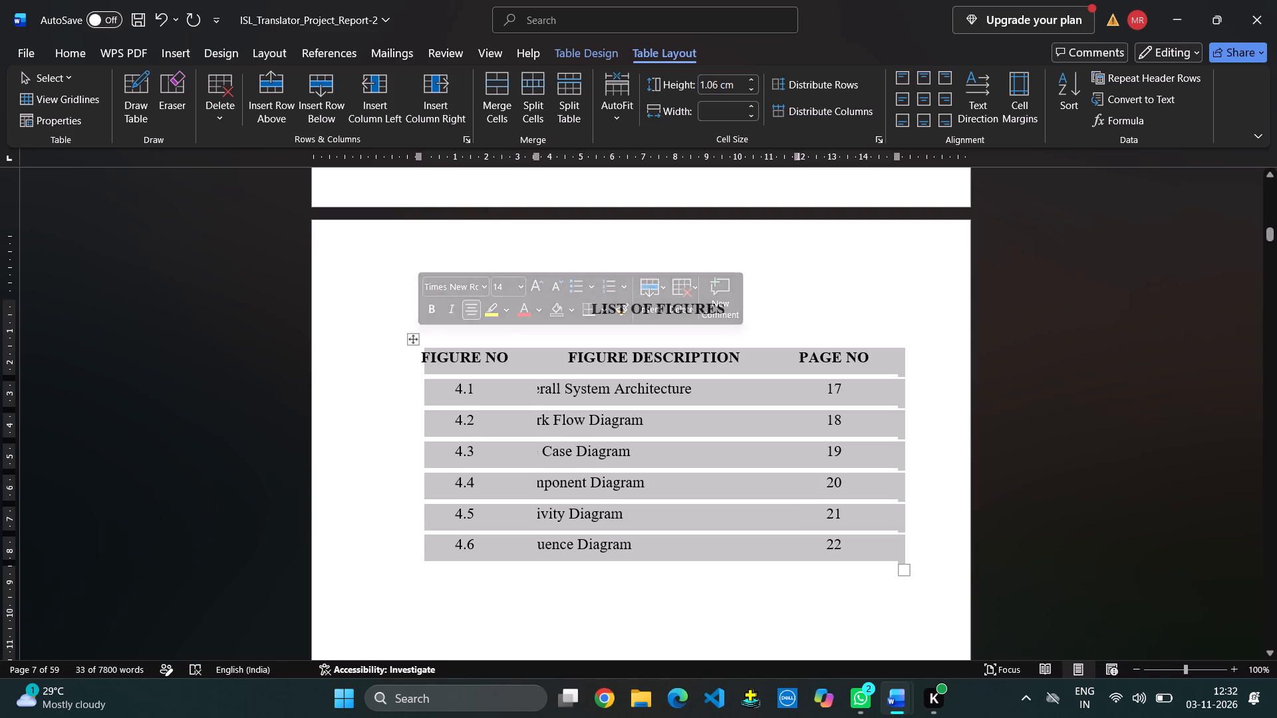
click(93, 105)
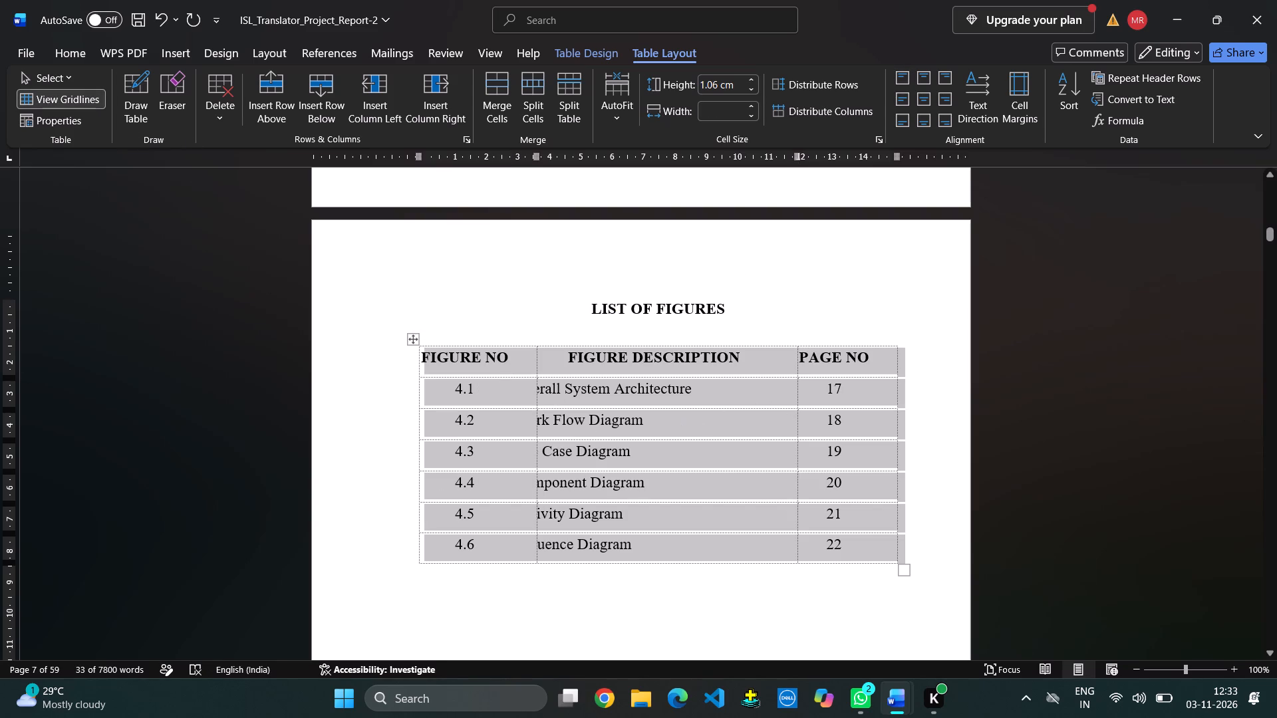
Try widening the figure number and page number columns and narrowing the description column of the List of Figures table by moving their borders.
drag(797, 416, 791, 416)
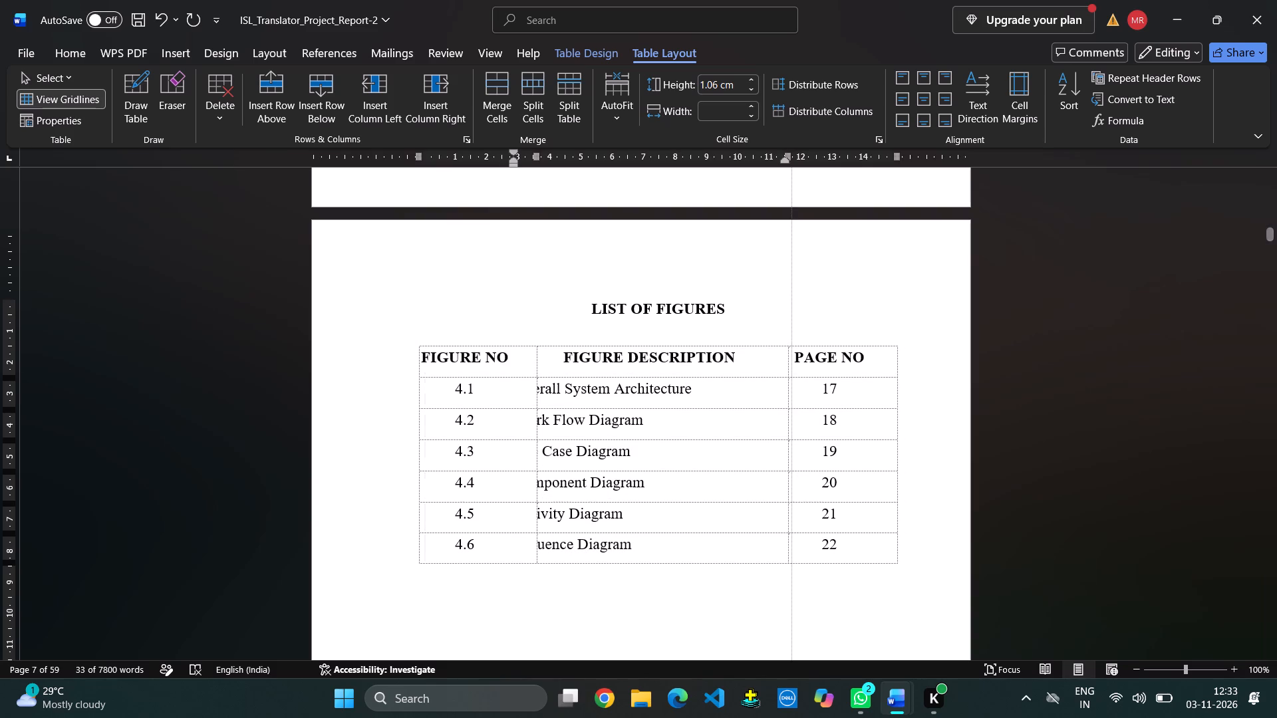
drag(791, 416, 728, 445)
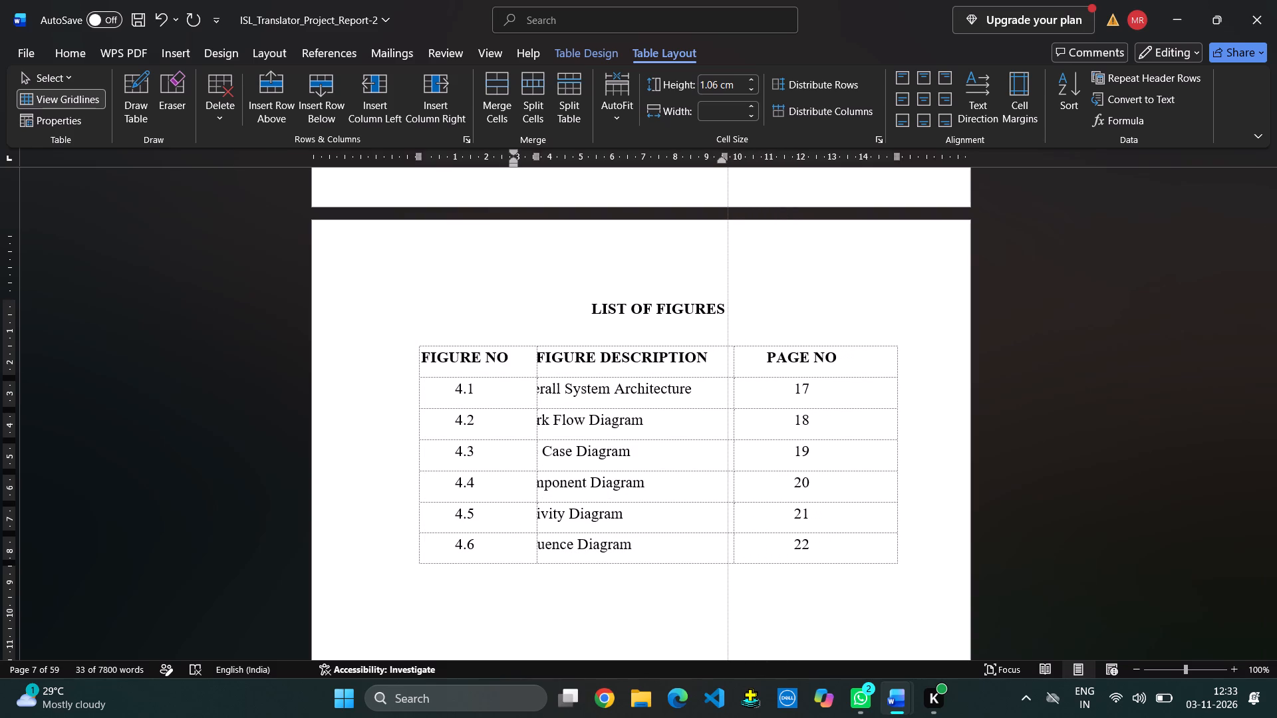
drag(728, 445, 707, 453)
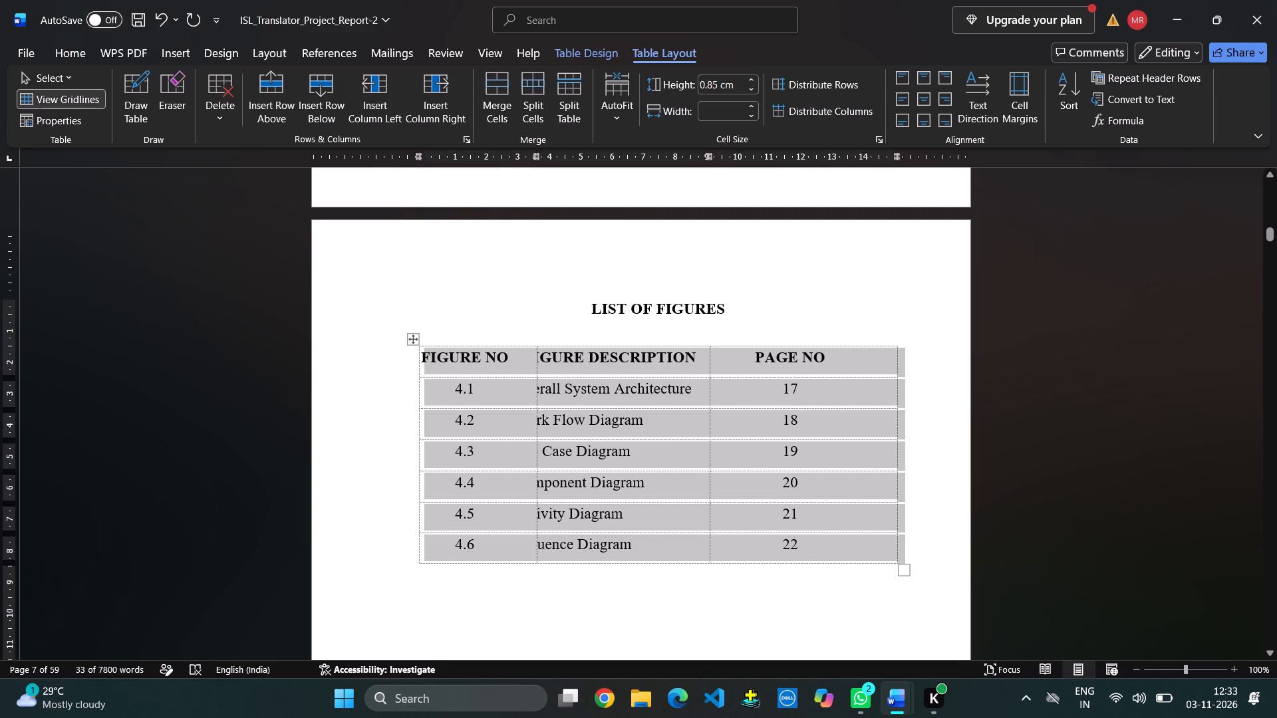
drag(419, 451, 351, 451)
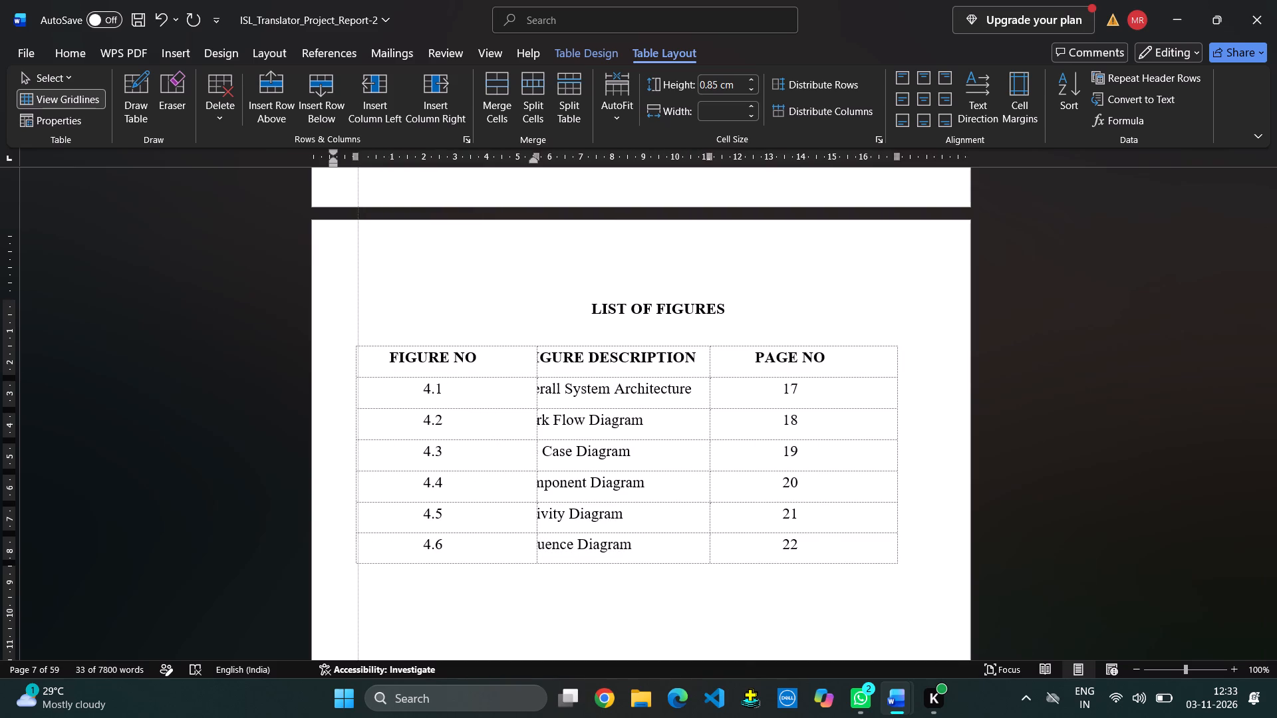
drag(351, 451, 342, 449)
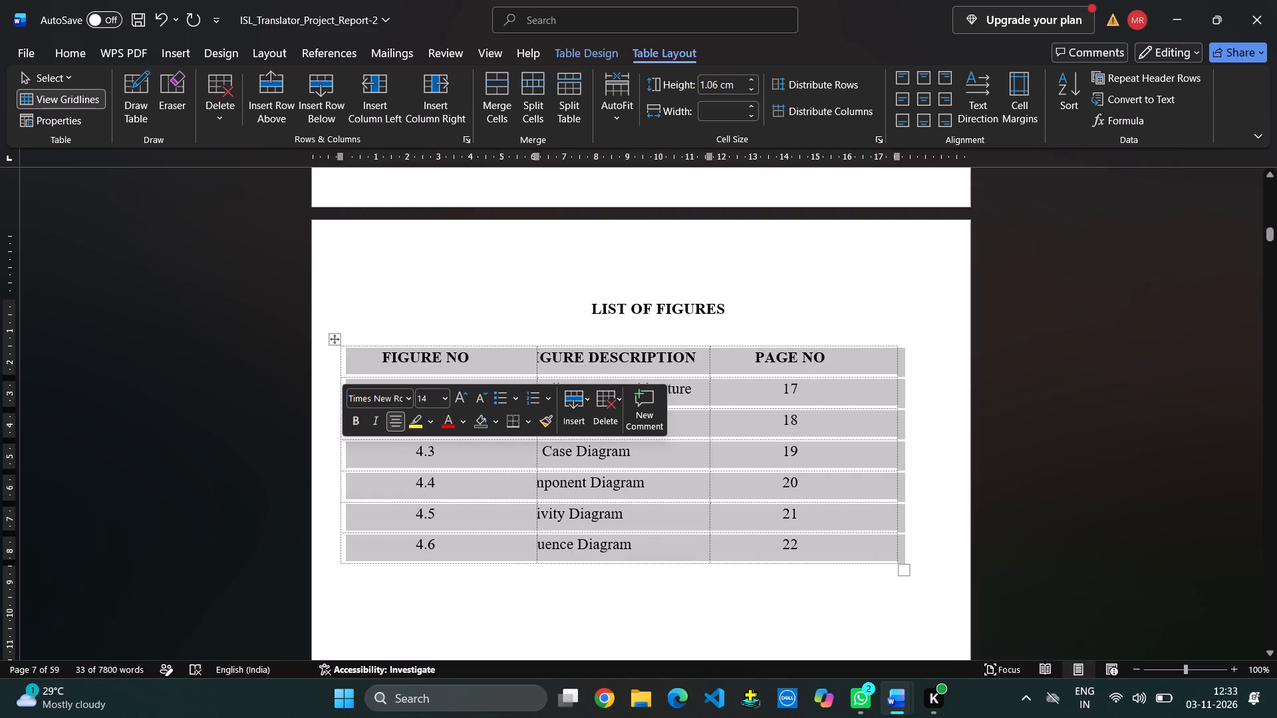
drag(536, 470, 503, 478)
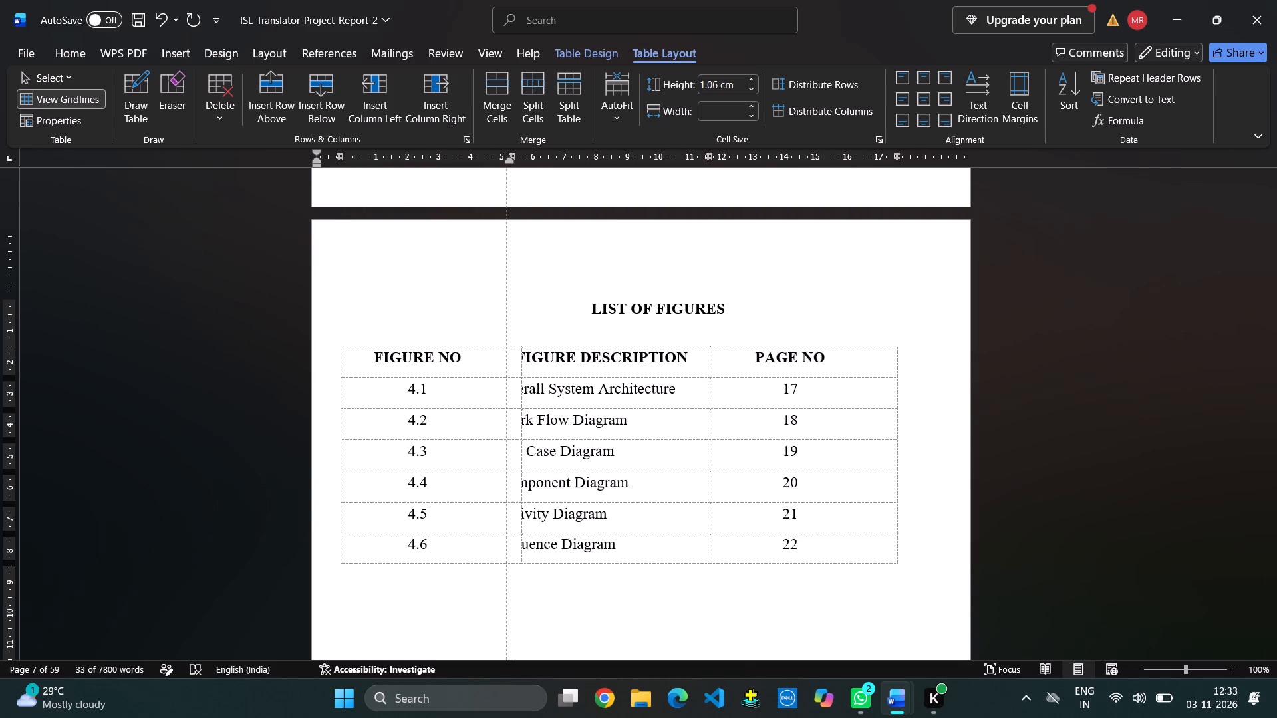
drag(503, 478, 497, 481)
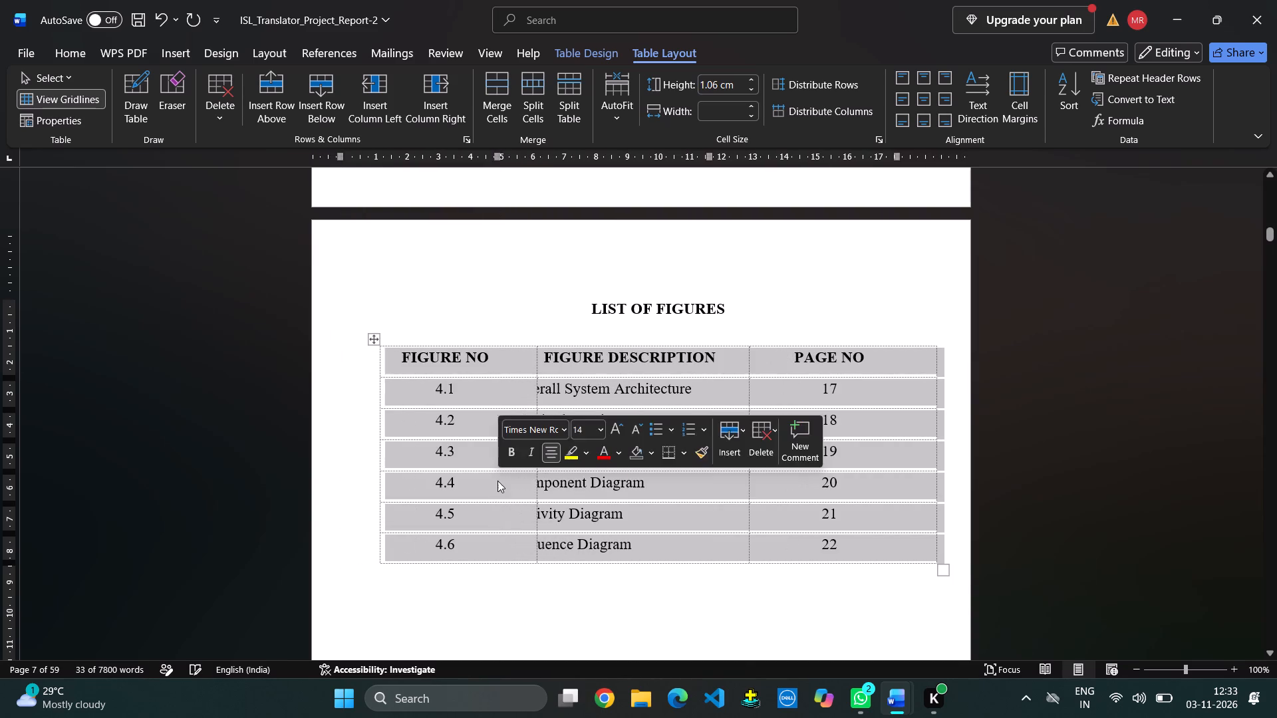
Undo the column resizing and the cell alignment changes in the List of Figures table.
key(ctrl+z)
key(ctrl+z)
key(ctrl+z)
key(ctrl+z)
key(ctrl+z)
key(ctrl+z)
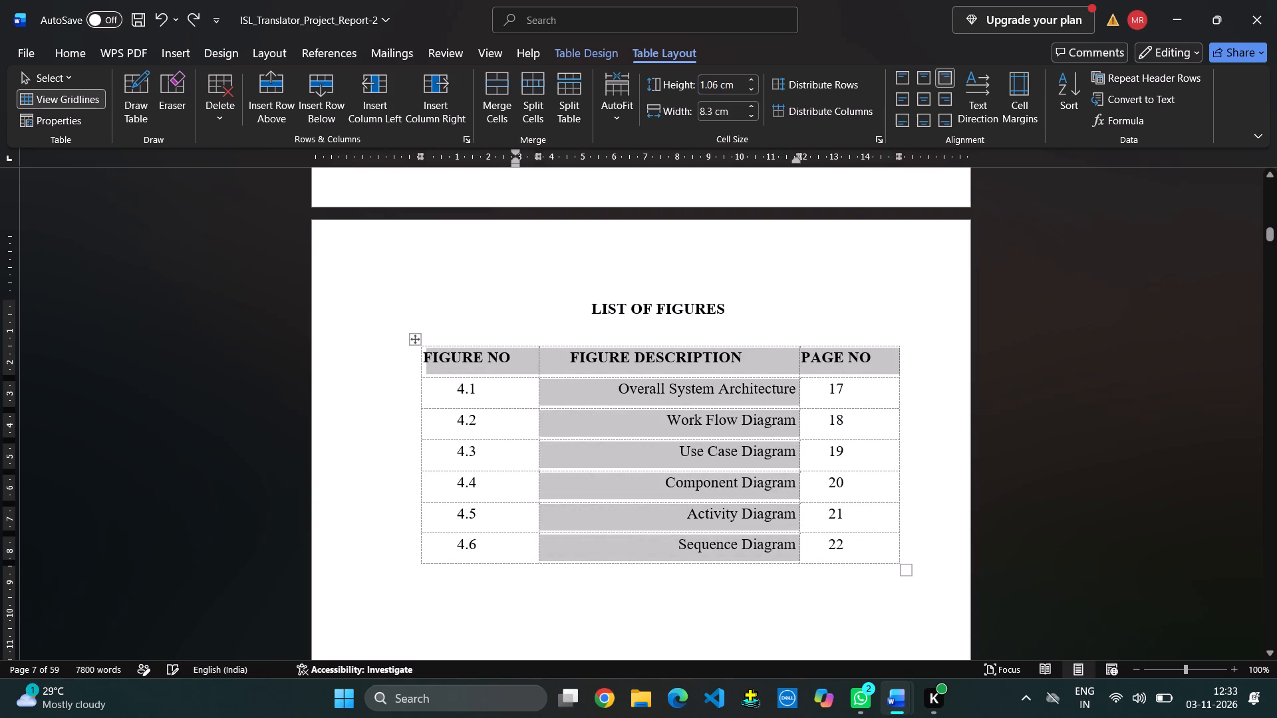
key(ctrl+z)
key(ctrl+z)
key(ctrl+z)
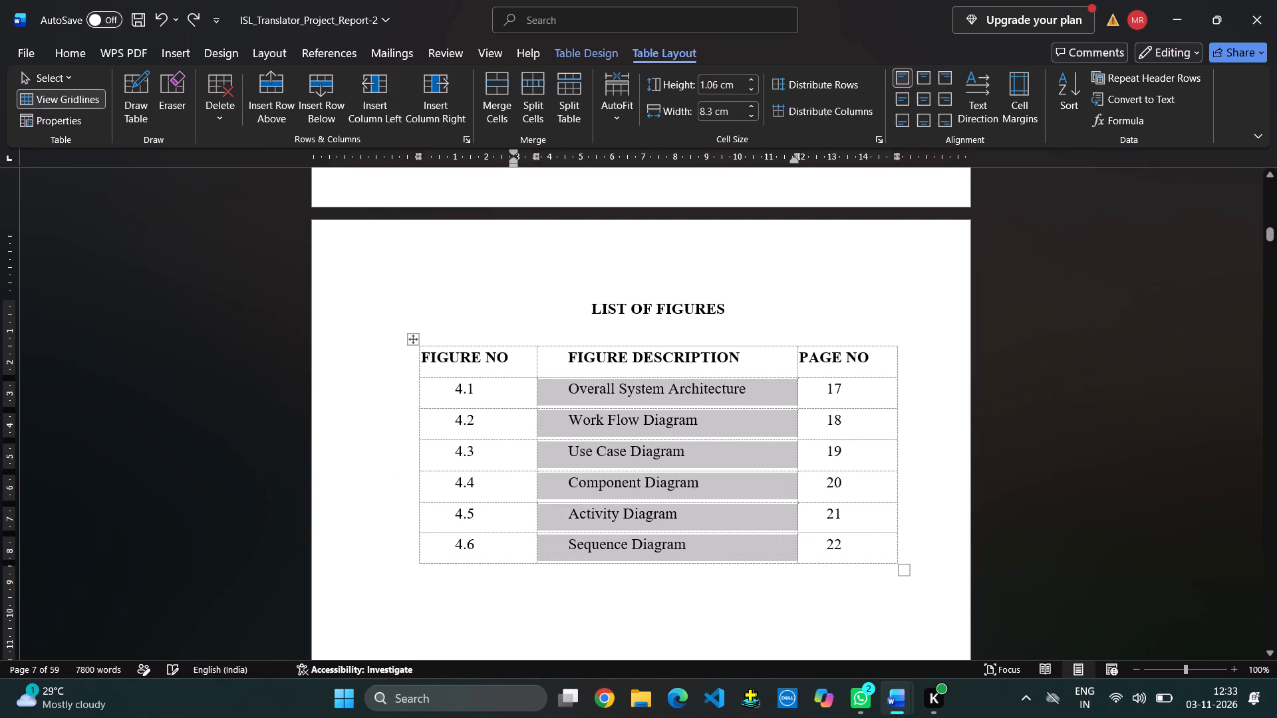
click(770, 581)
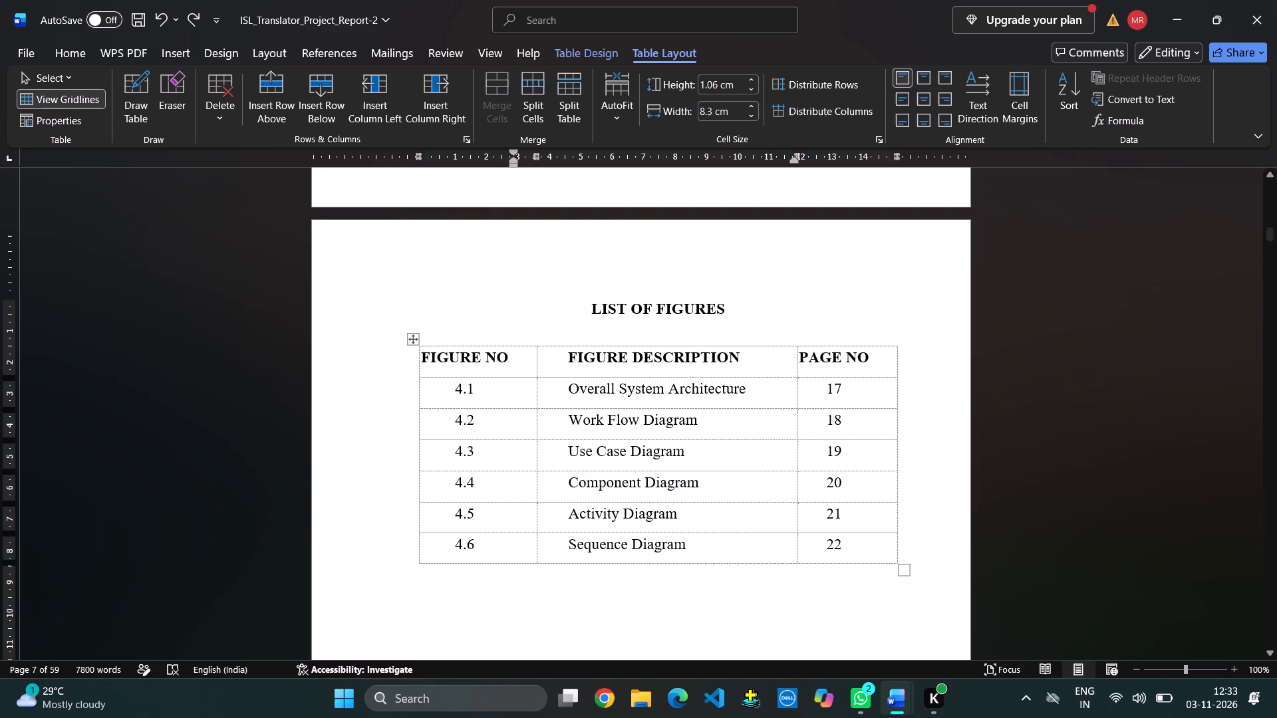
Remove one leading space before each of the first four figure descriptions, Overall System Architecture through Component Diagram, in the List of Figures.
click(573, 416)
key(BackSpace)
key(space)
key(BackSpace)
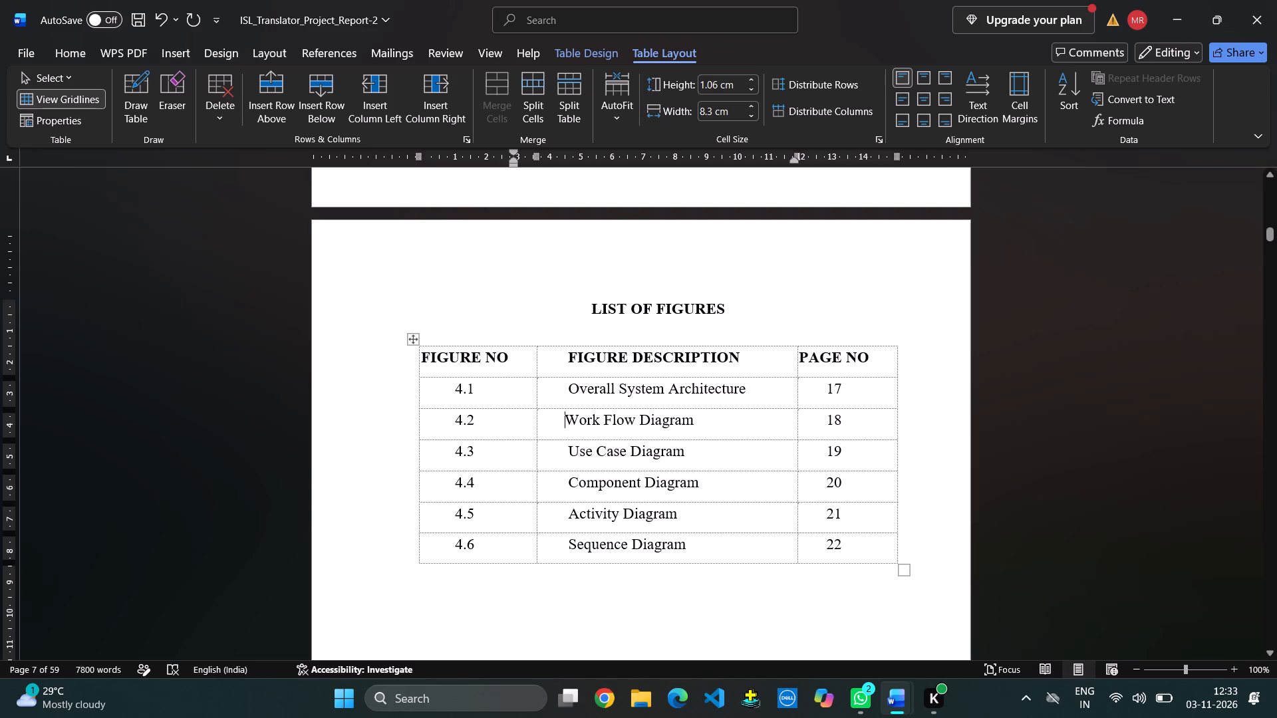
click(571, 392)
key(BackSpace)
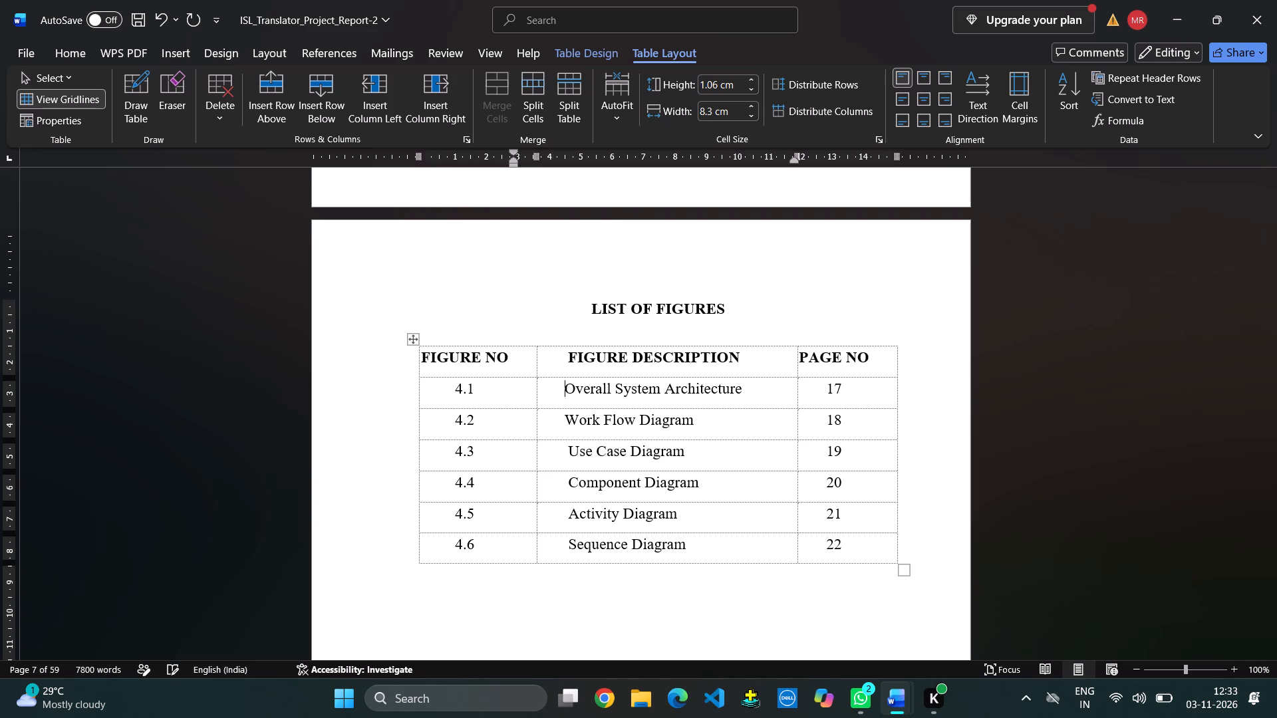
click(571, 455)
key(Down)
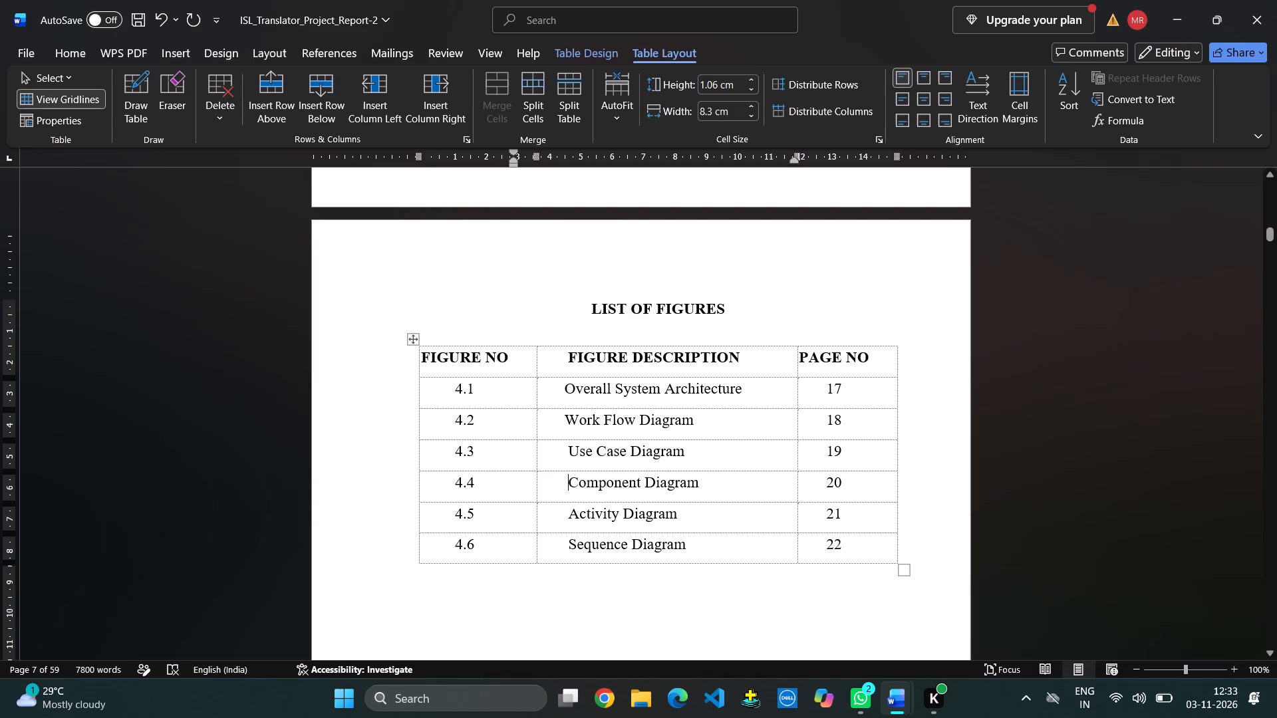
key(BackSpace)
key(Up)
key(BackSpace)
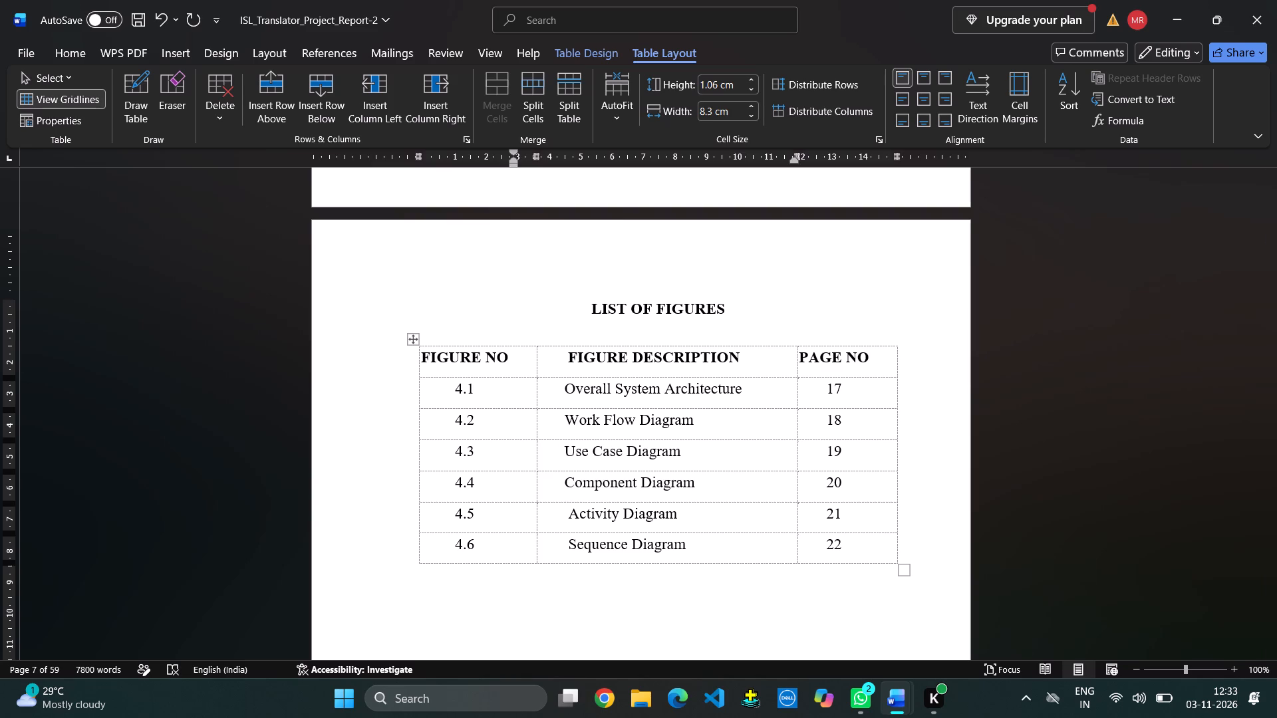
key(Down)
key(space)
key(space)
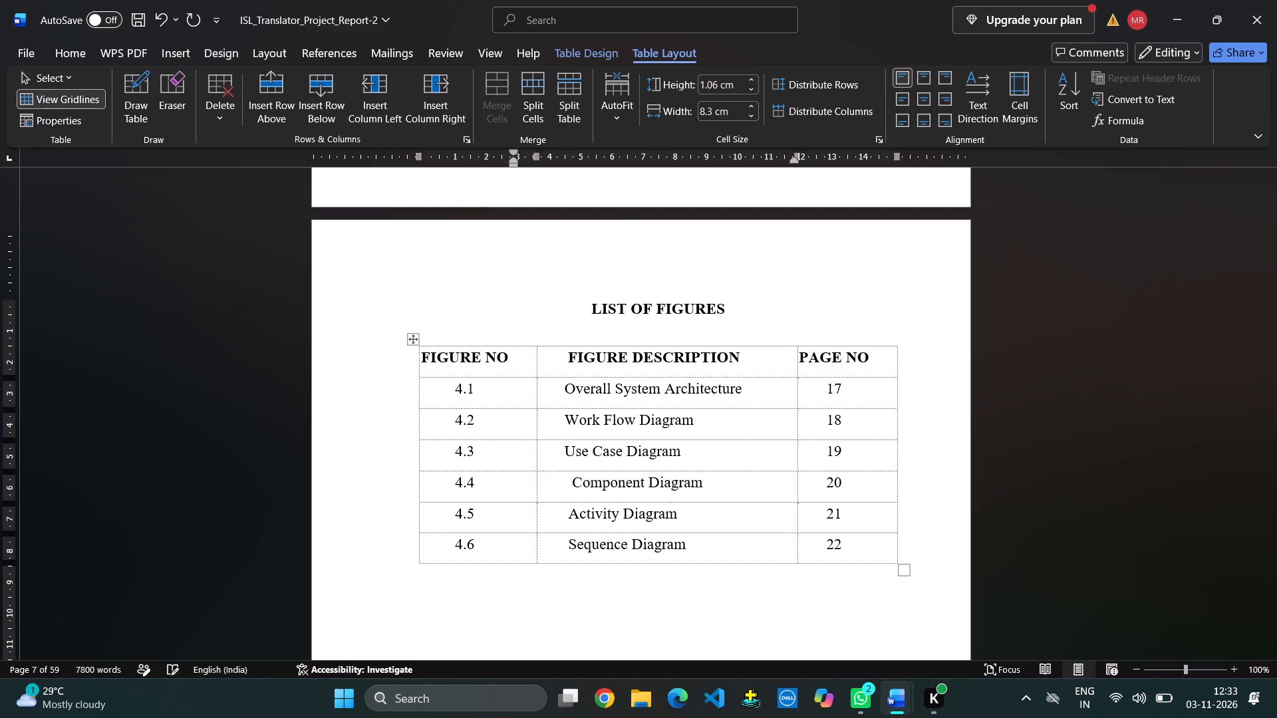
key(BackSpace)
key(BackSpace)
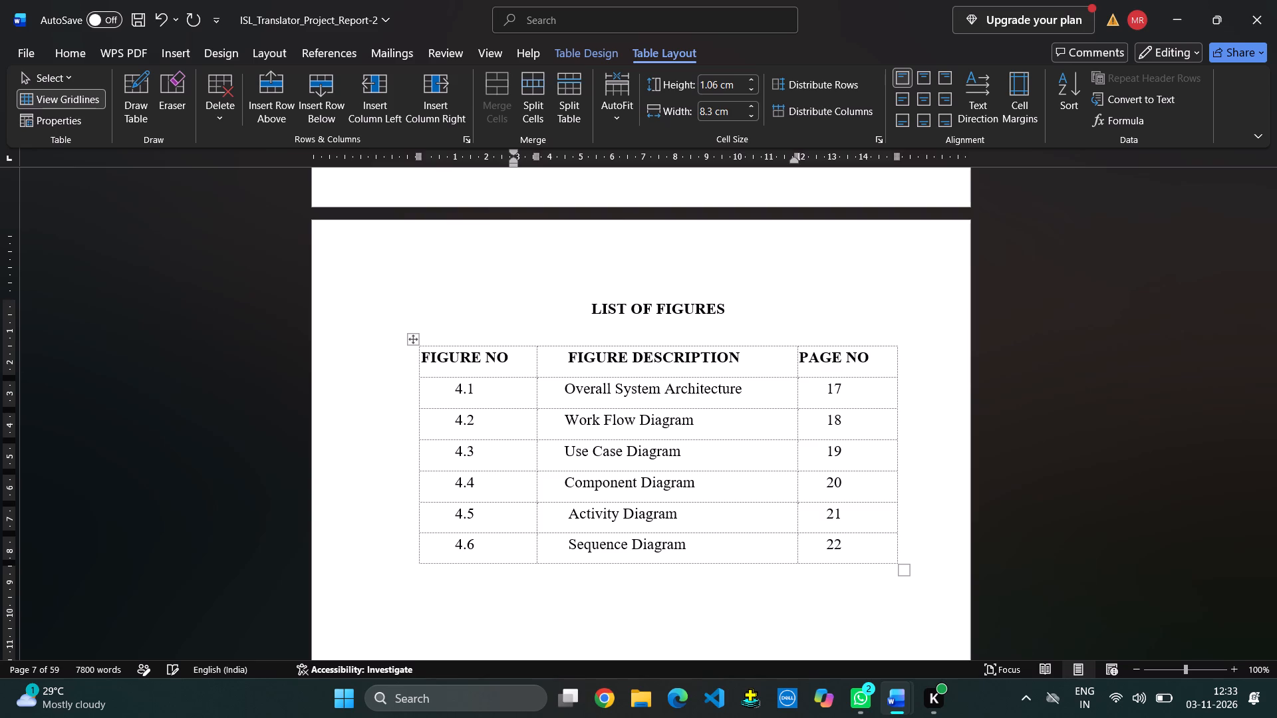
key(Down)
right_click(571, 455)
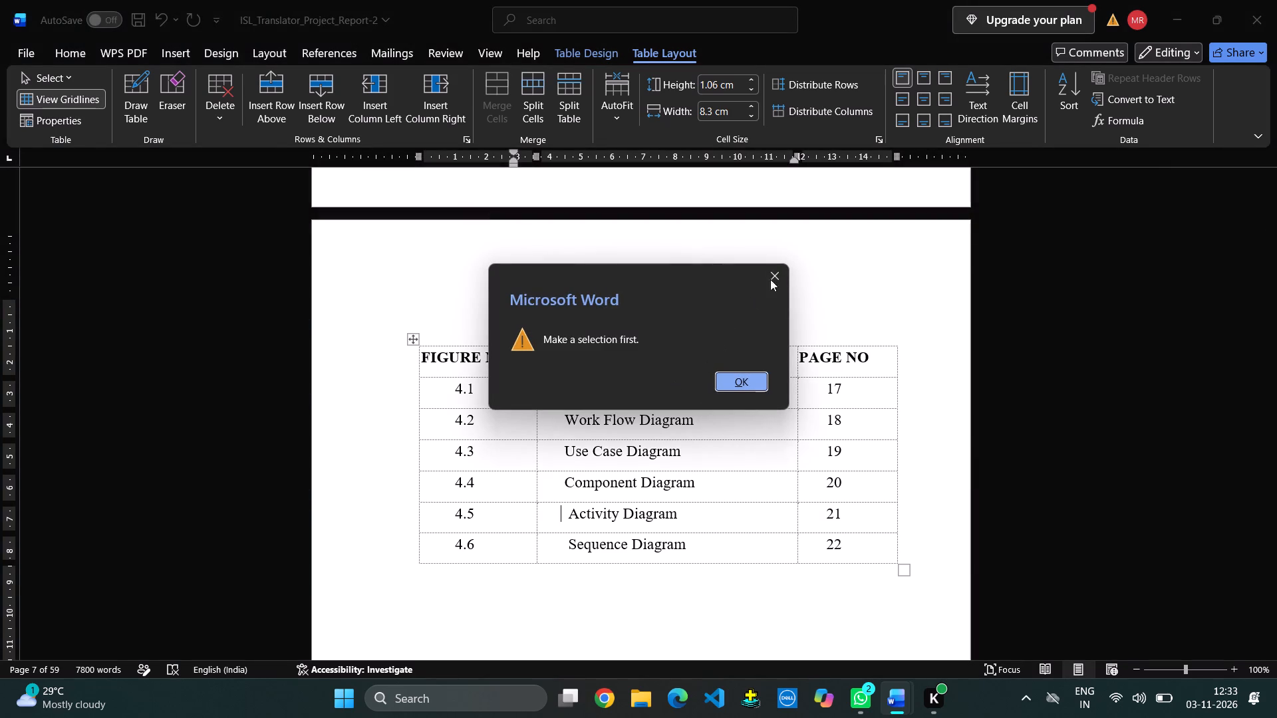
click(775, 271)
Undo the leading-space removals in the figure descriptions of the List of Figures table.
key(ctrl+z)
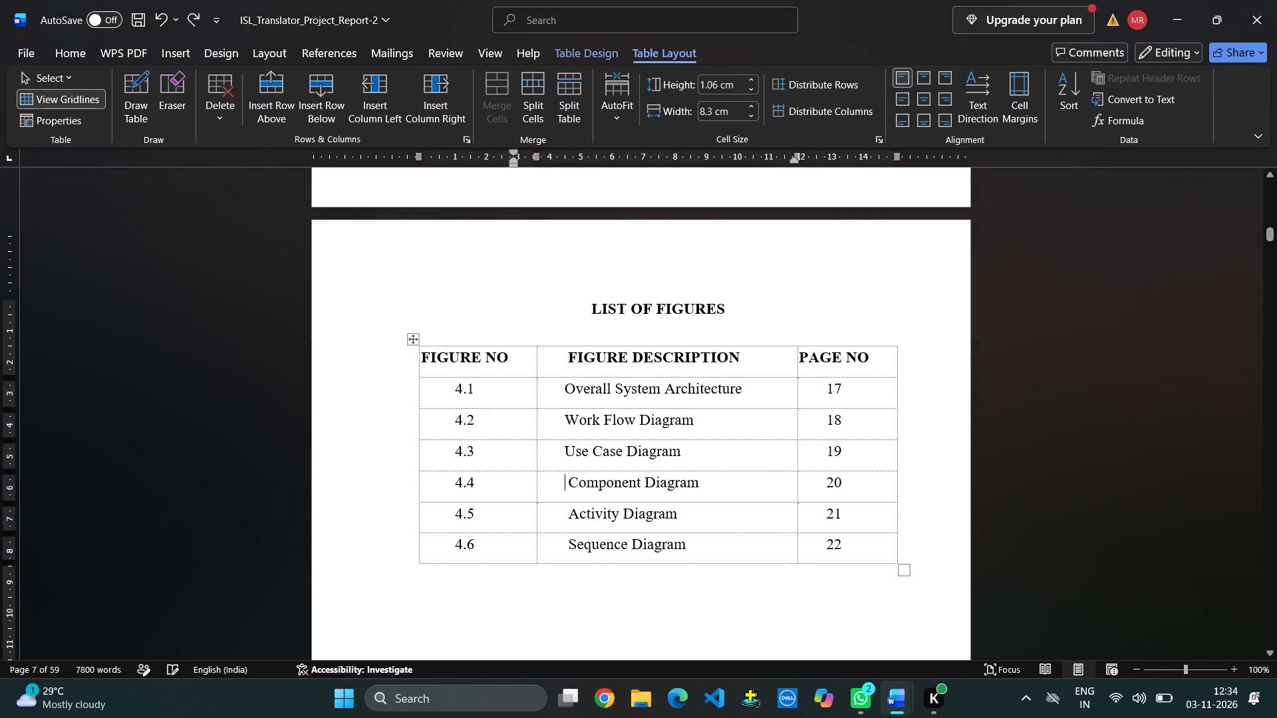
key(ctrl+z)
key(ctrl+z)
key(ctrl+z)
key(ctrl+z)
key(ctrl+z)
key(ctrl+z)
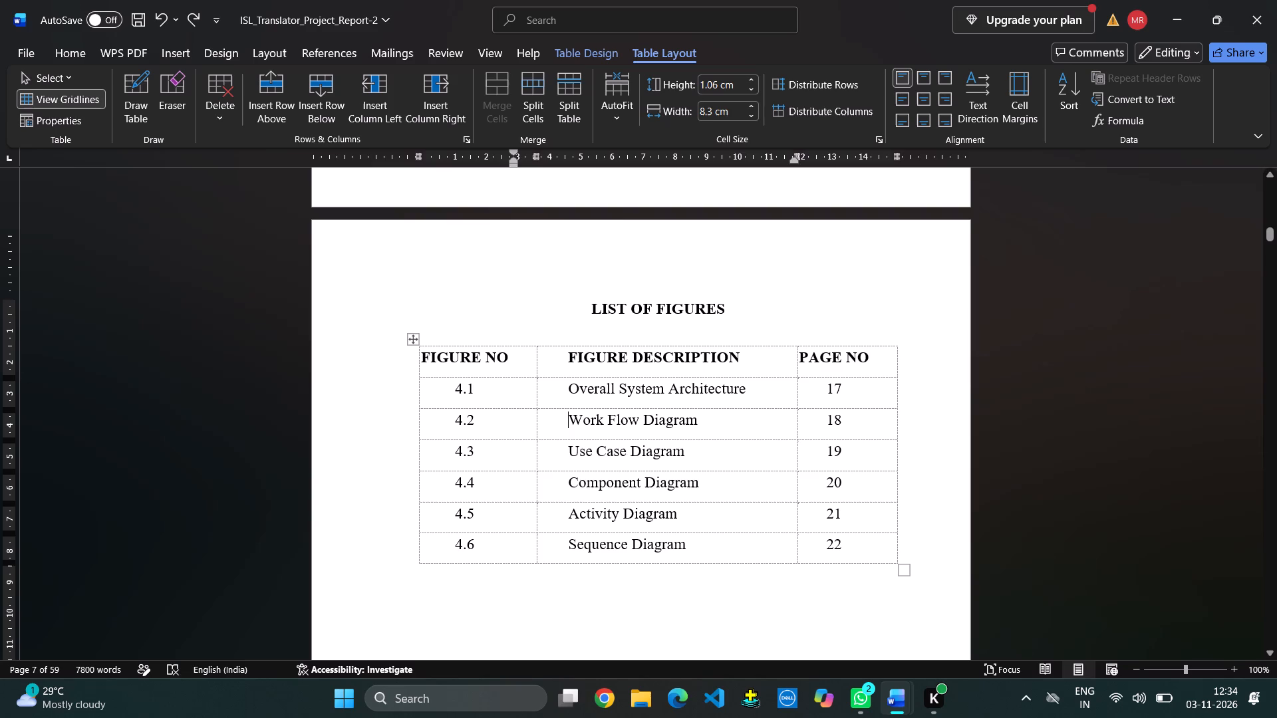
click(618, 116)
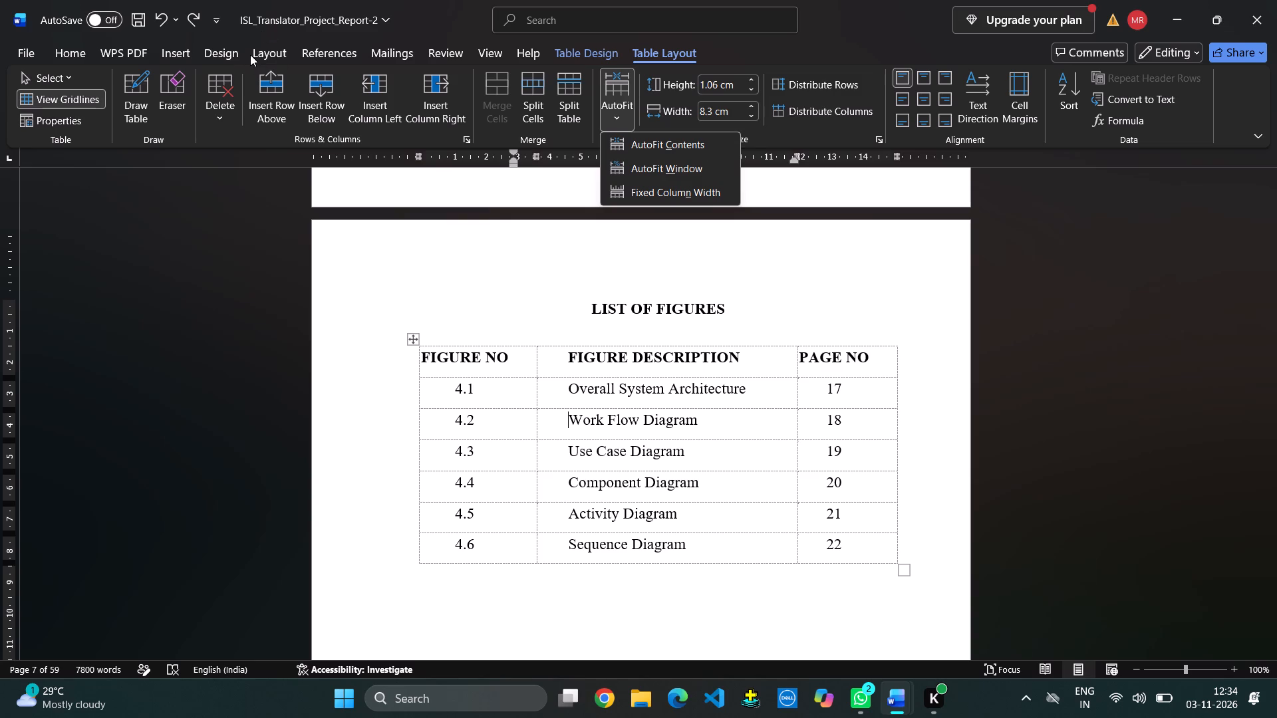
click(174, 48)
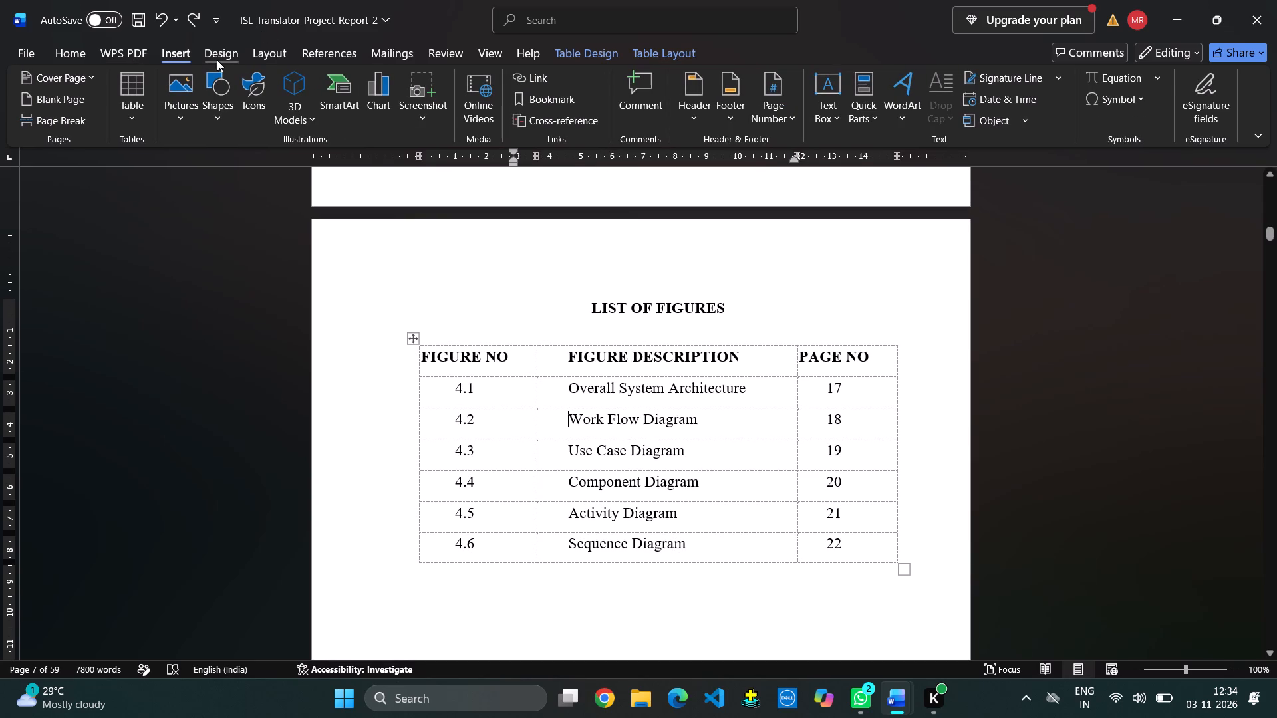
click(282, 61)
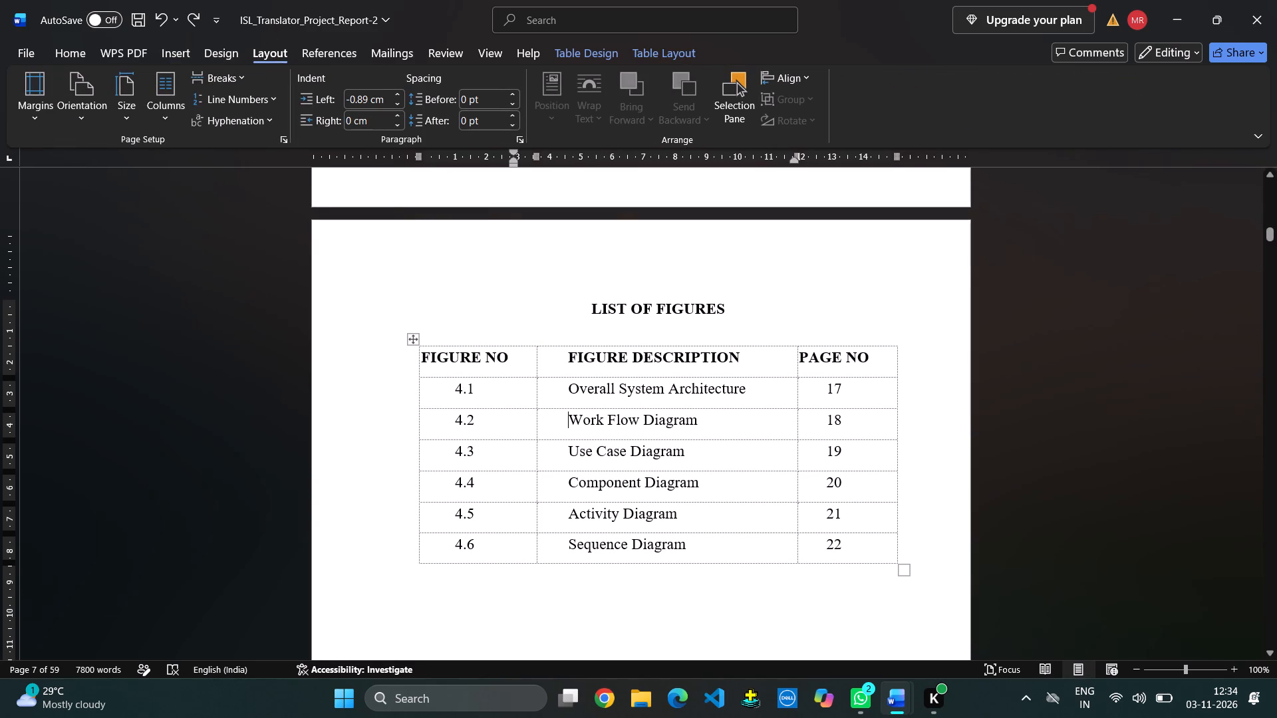
Decrease the paragraph indent of the Overall System Architecture description in the List of Figures table and delete its extra leading spaces.
click(71, 60)
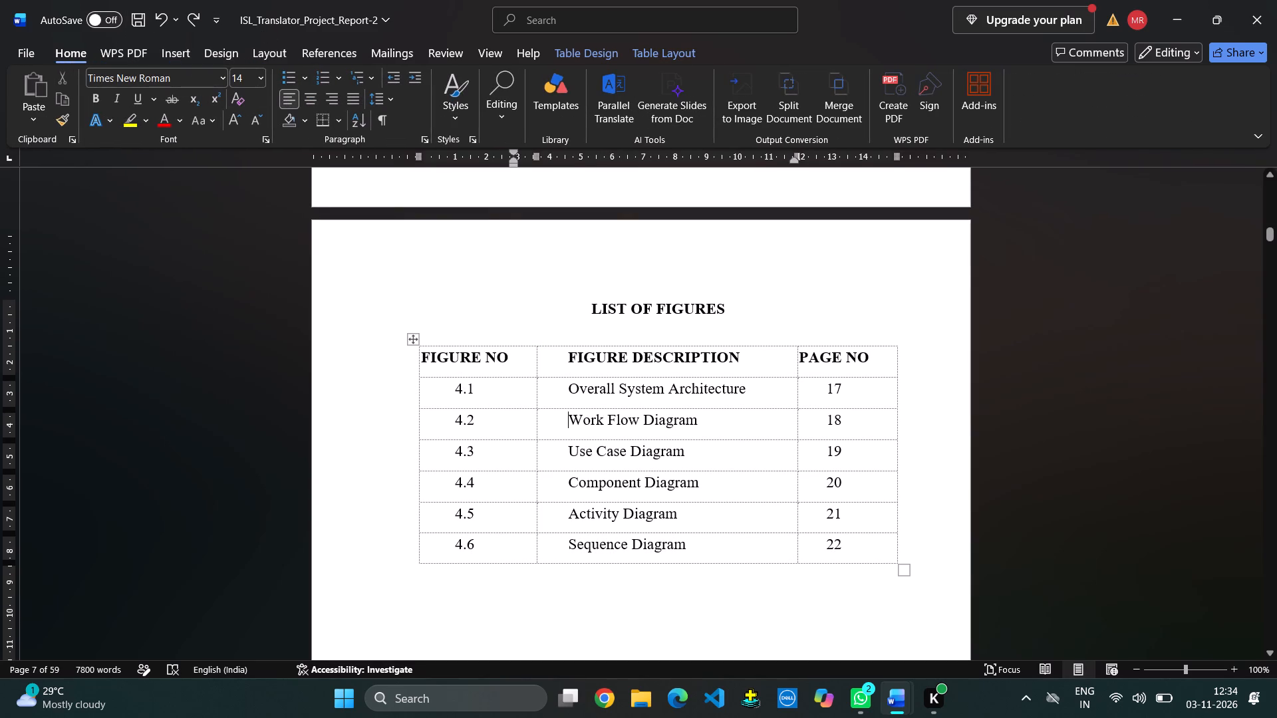
click(575, 391)
click(575, 391)
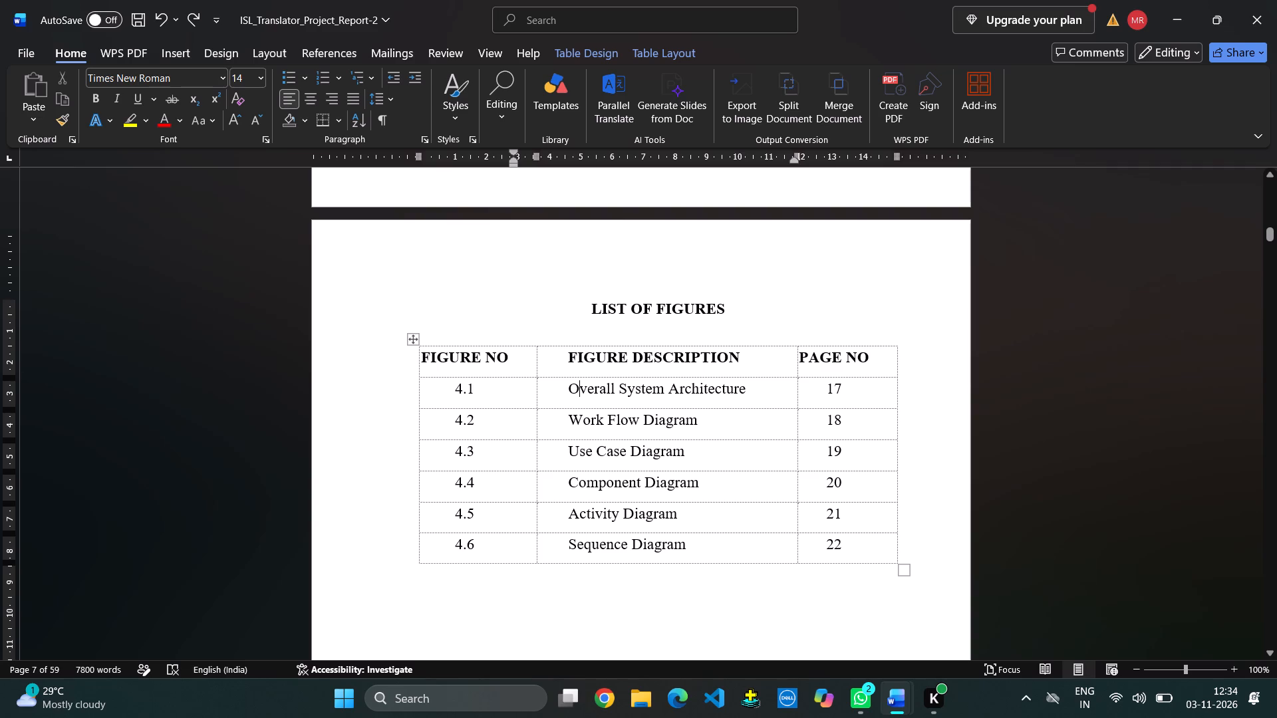
click(574, 391)
double_click(574, 391)
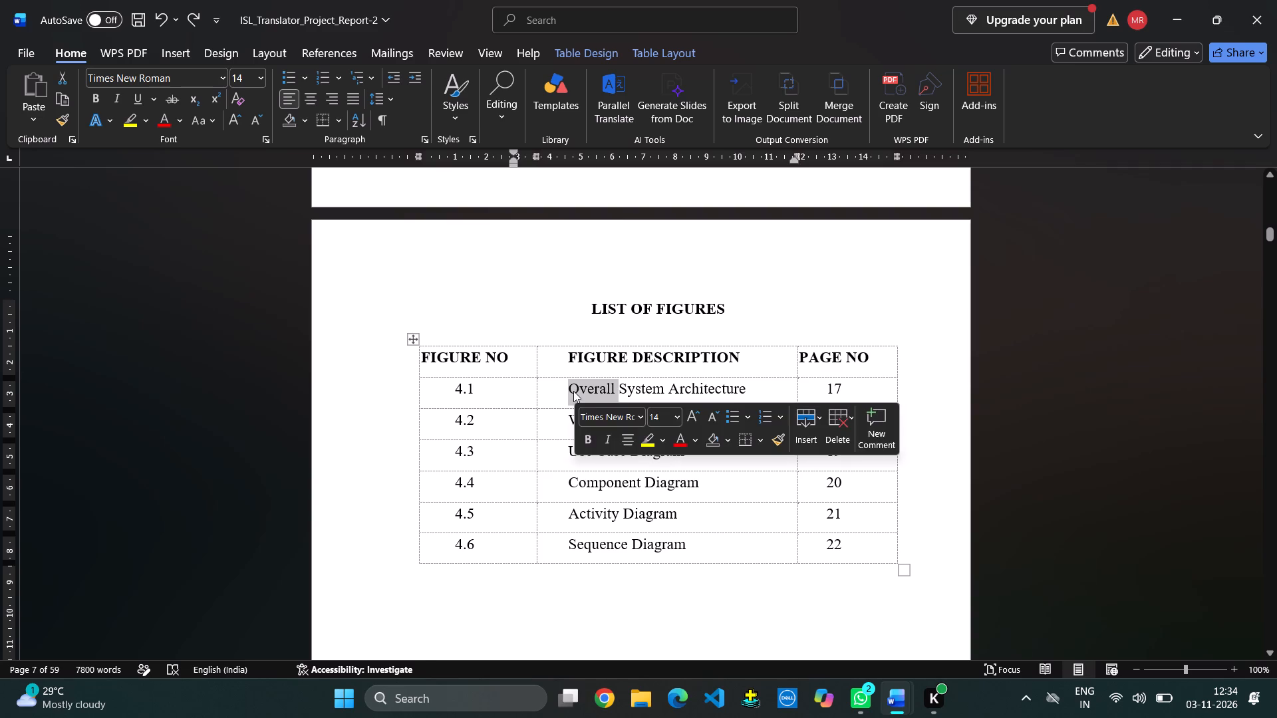
click(573, 391)
click(390, 82)
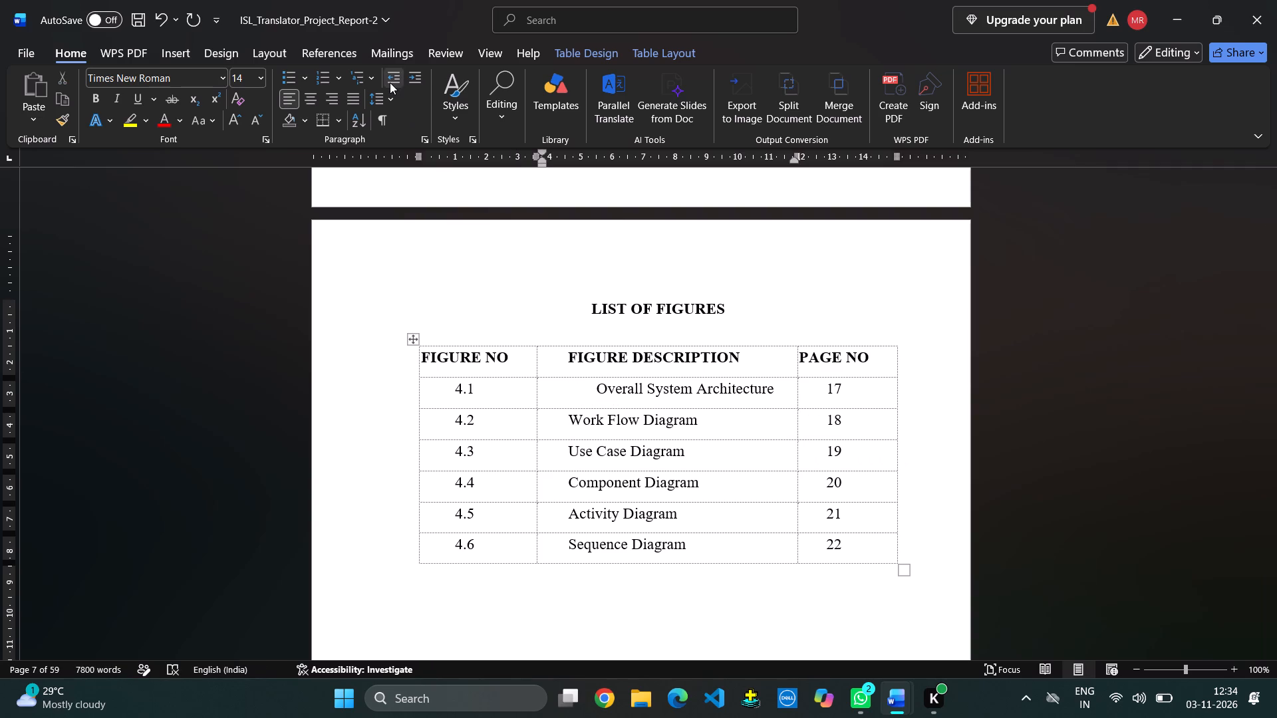
key(BackSpace)
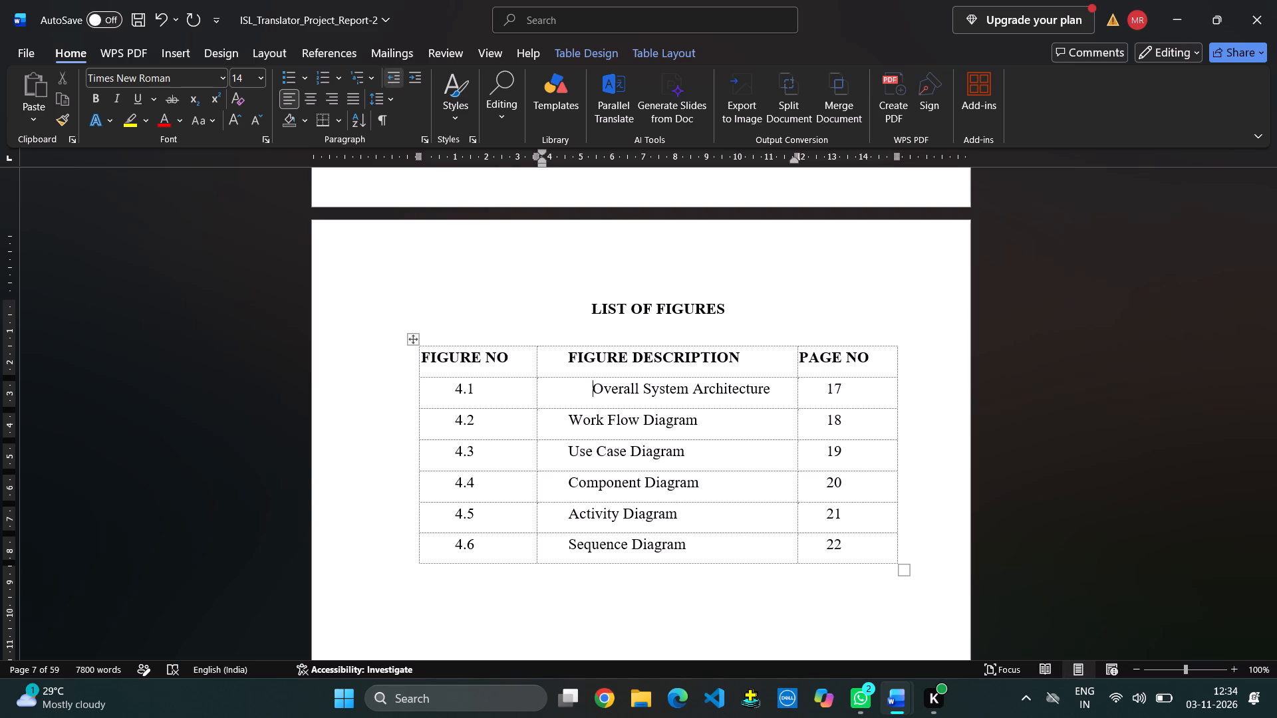
key(BackSpace)
key(BackSpace)
key(BackSpace)
key(BackSpace)
key(BackSpace)
key(BackSpace)
key(BackSpace)
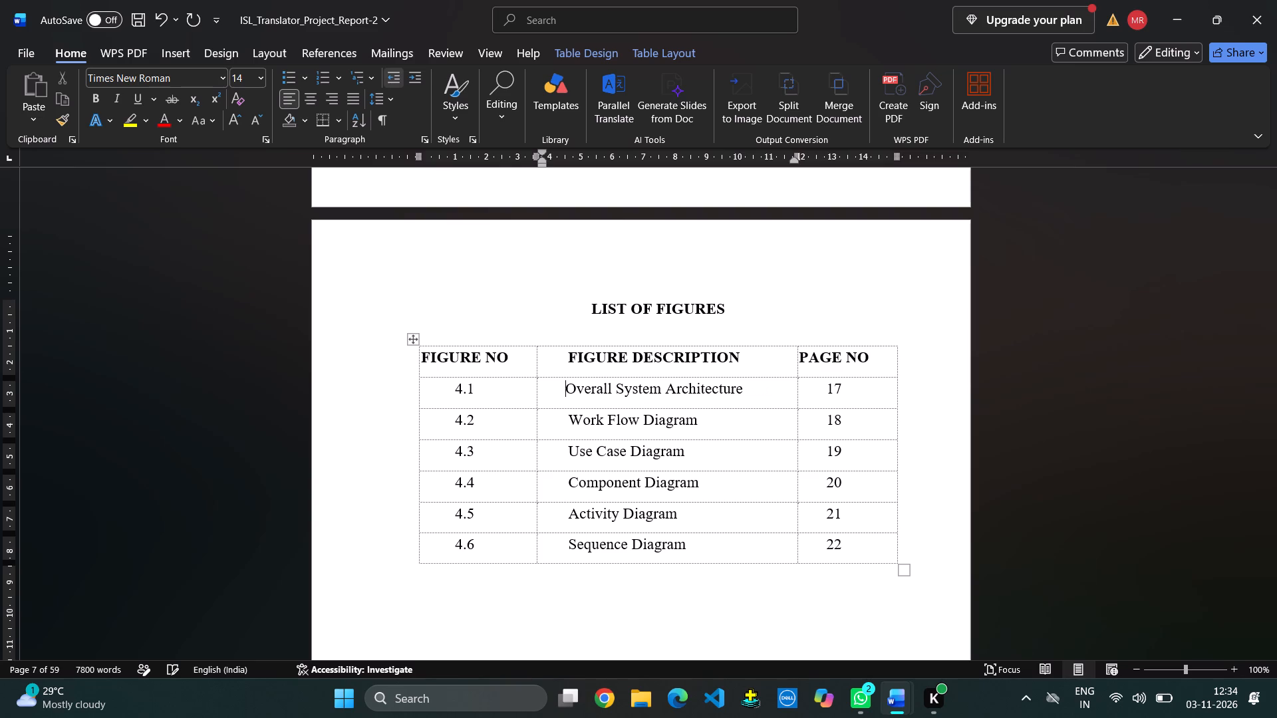
key(BackSpace)
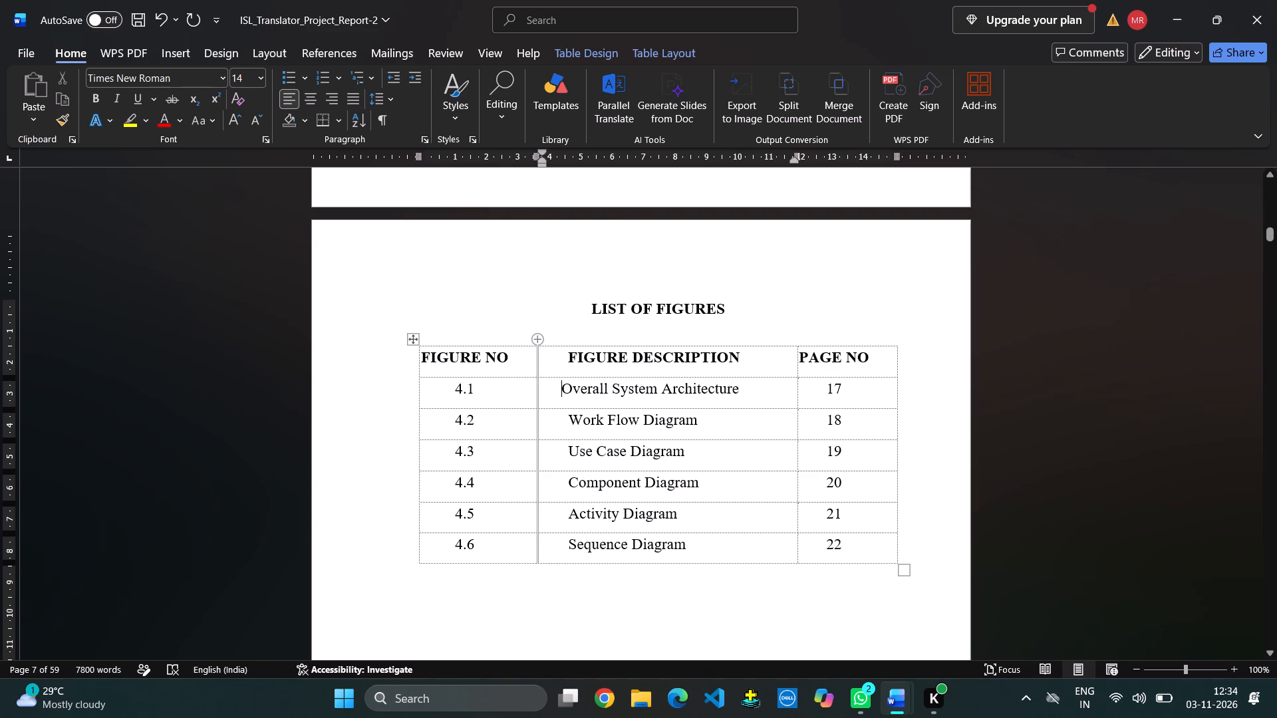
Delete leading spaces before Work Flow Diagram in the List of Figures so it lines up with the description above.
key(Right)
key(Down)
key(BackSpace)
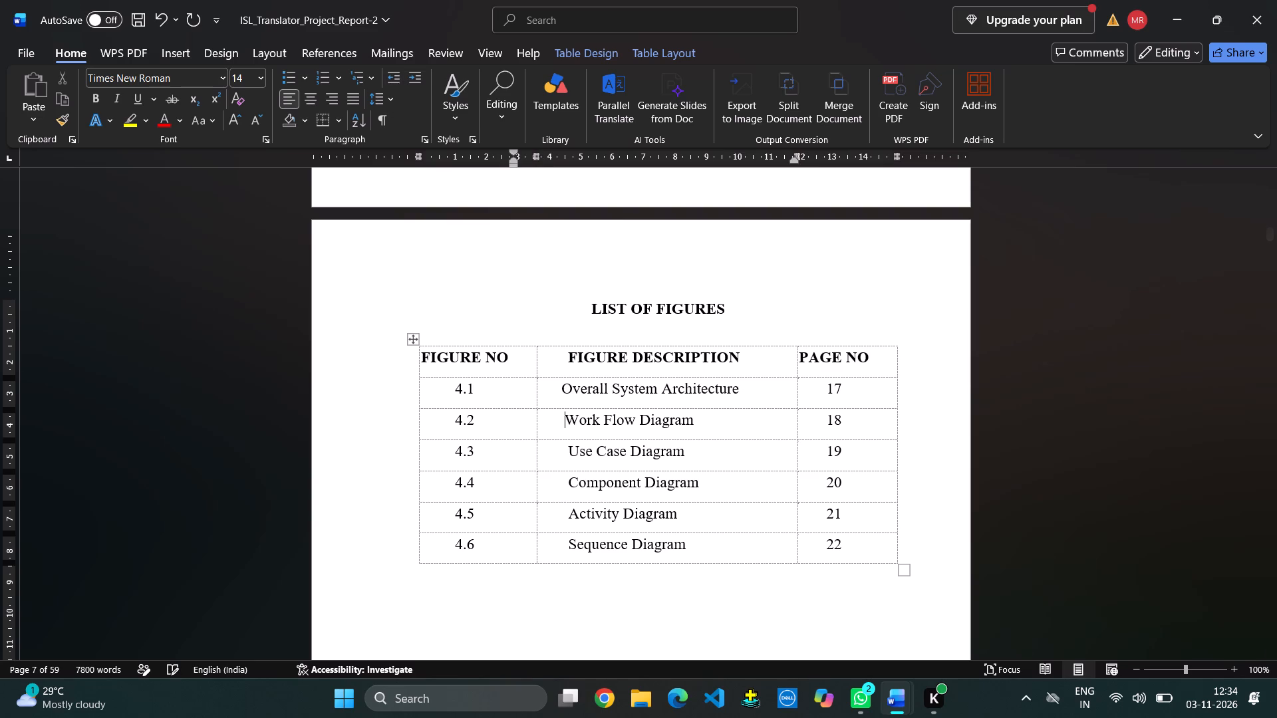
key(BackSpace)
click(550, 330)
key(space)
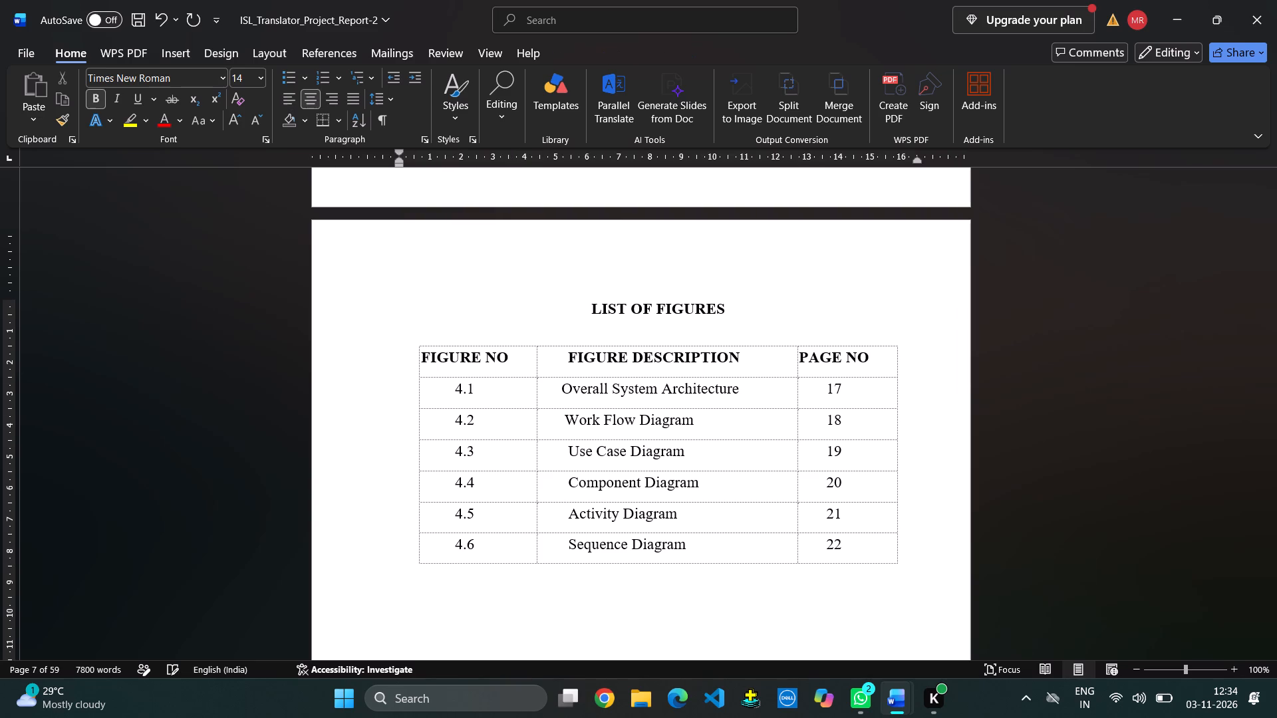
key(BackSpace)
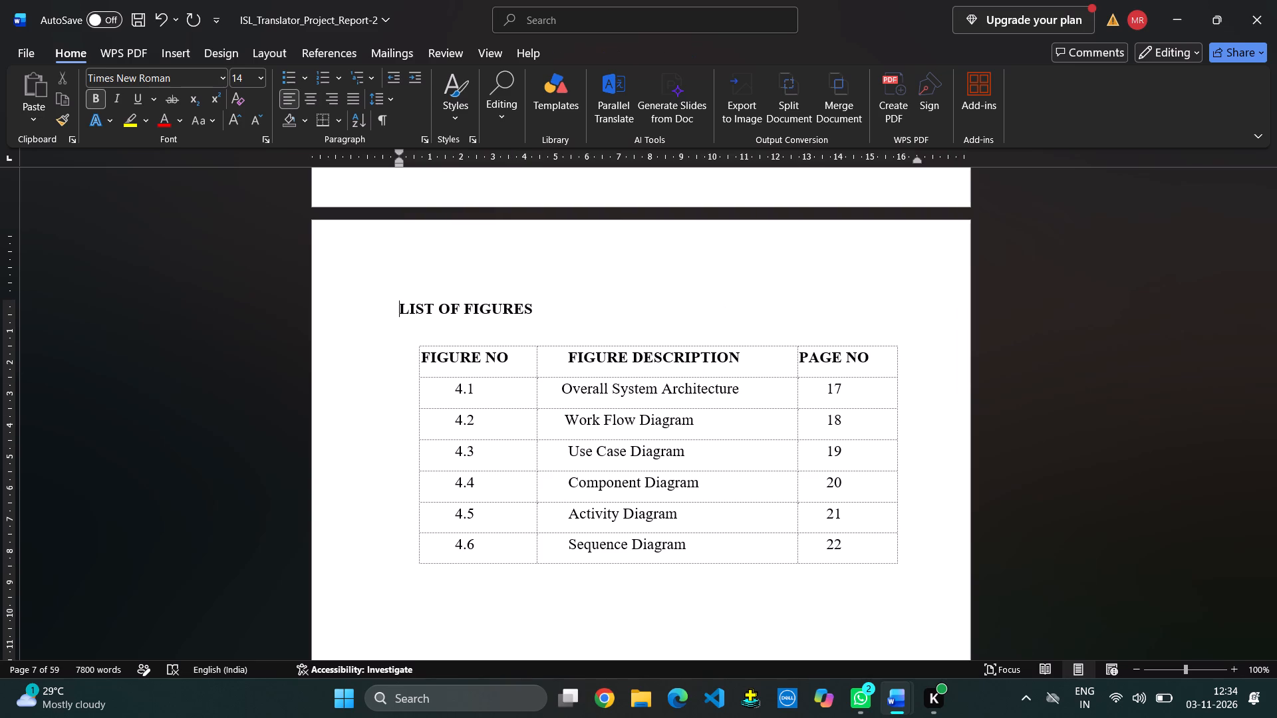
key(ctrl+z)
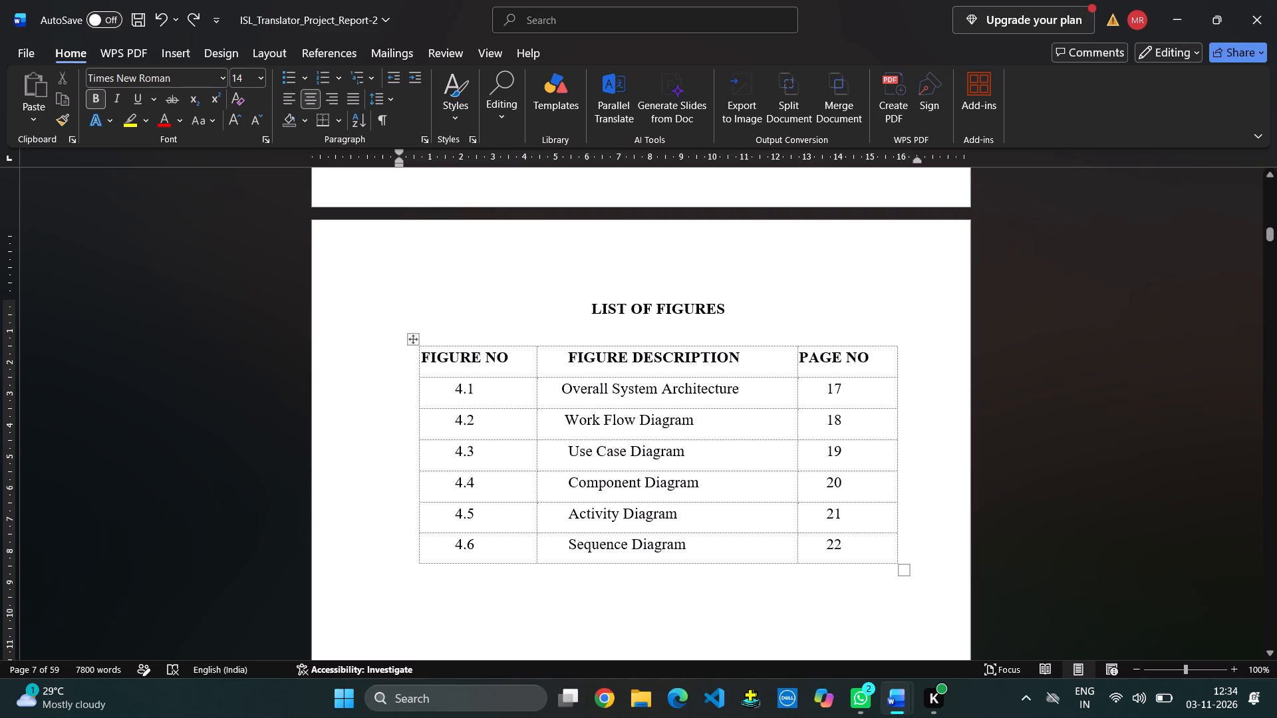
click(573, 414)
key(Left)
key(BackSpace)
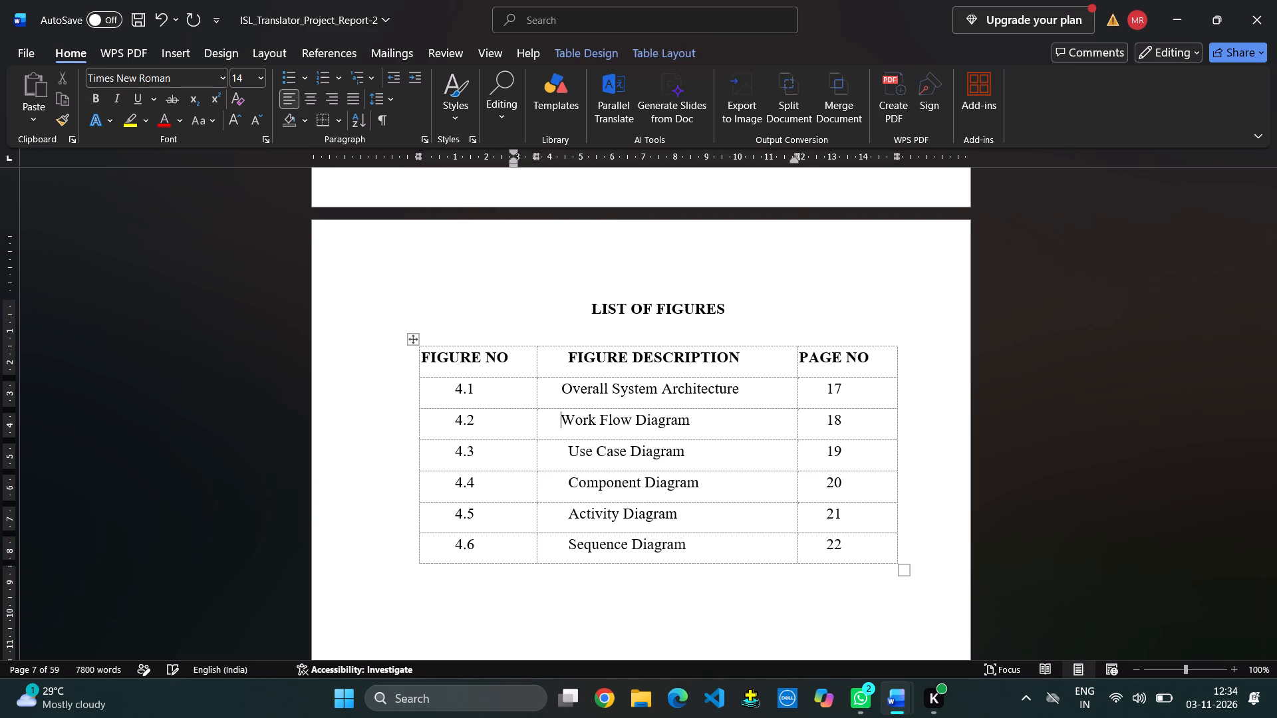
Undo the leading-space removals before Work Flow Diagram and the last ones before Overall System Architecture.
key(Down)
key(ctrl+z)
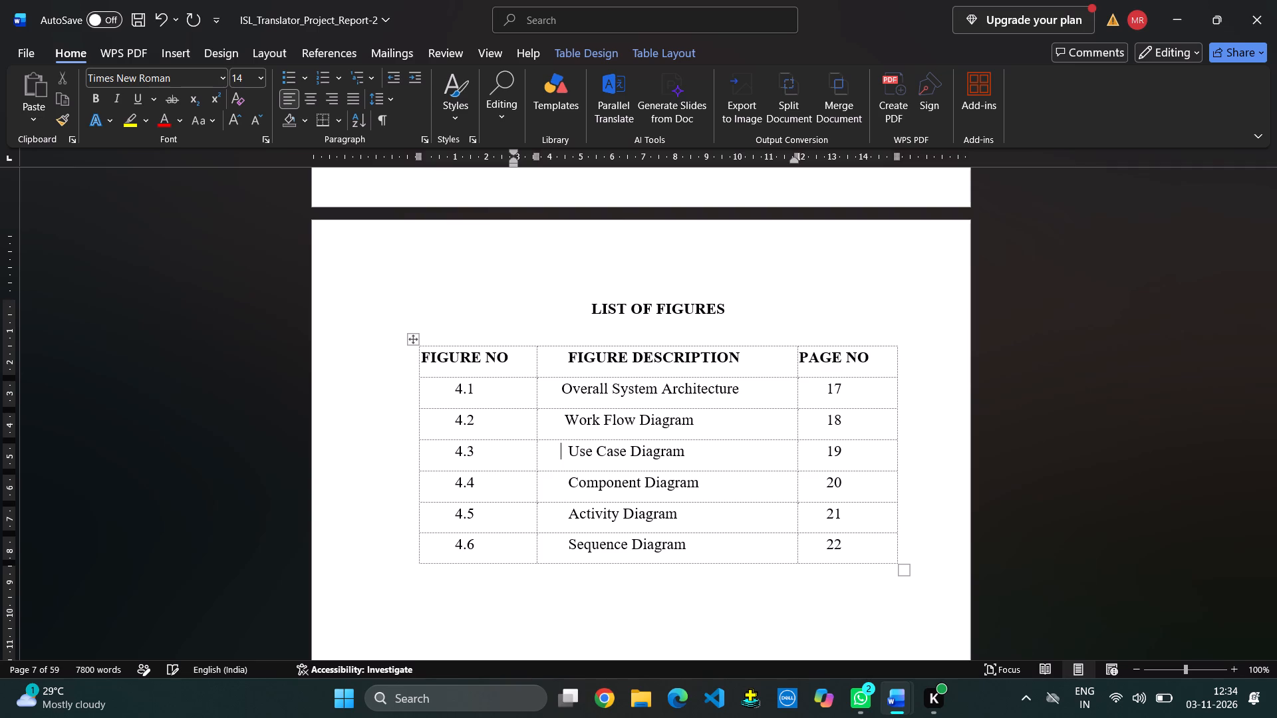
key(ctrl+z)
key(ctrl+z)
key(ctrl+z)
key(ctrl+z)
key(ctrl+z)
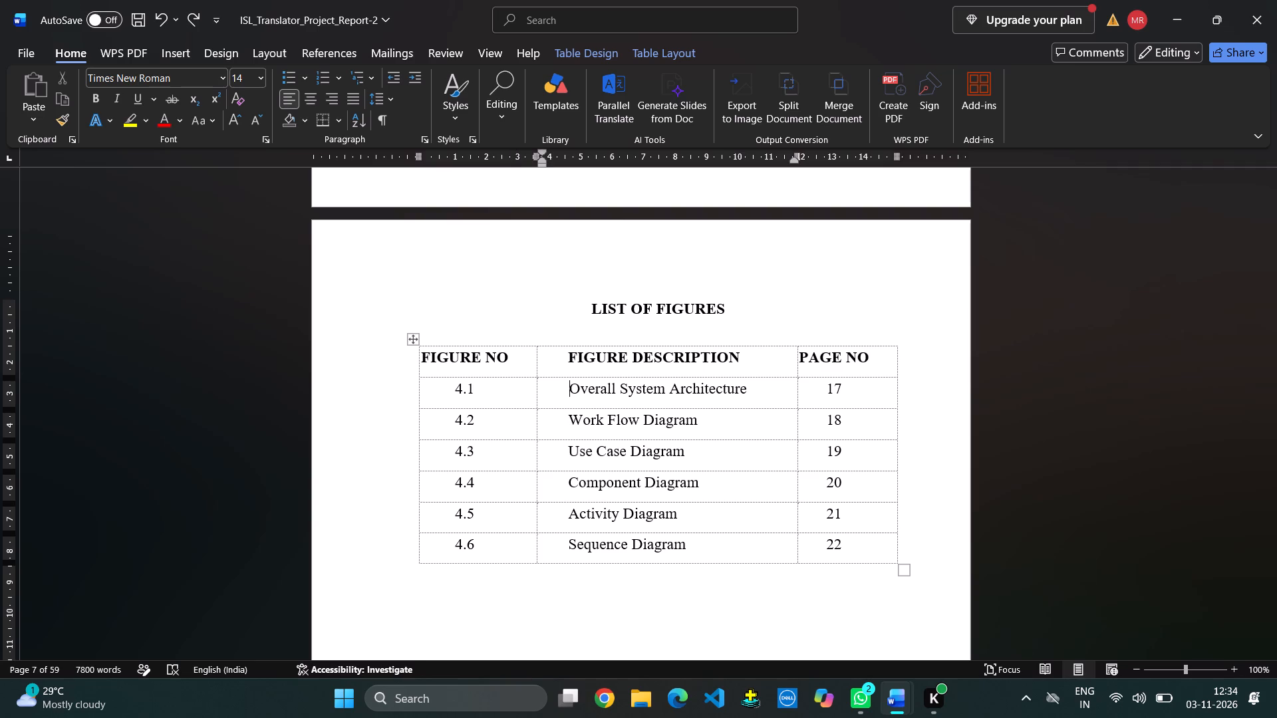
Select the whole List of Figures table and turn off the display of table gridlines.
scroll(585, 548, down, 4)
scroll(585, 548, up, 1)
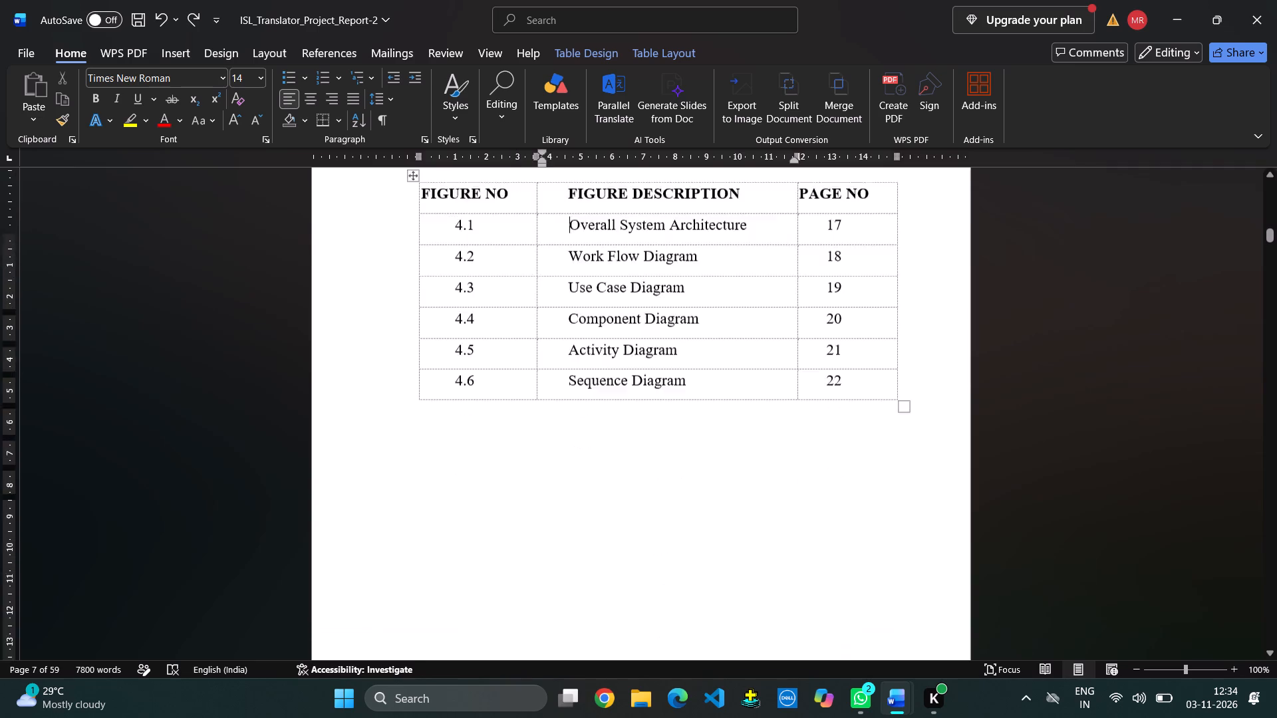
scroll(585, 548, up, 2)
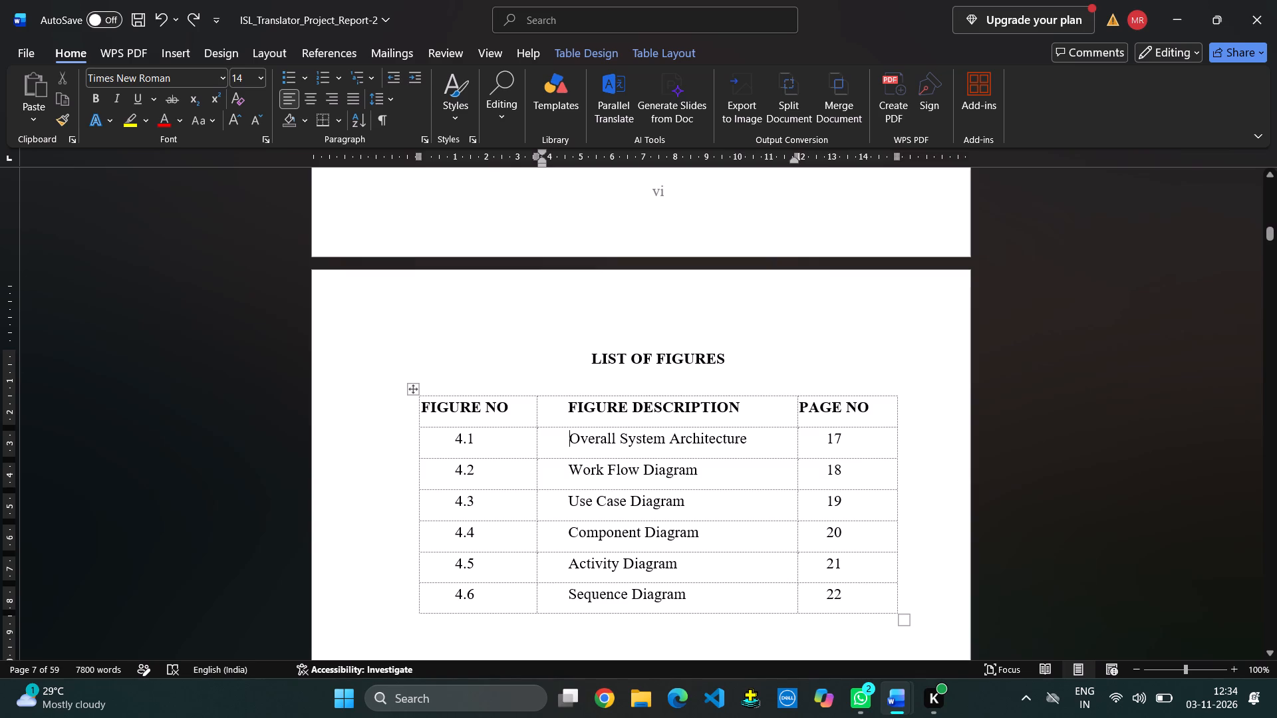
click(416, 392)
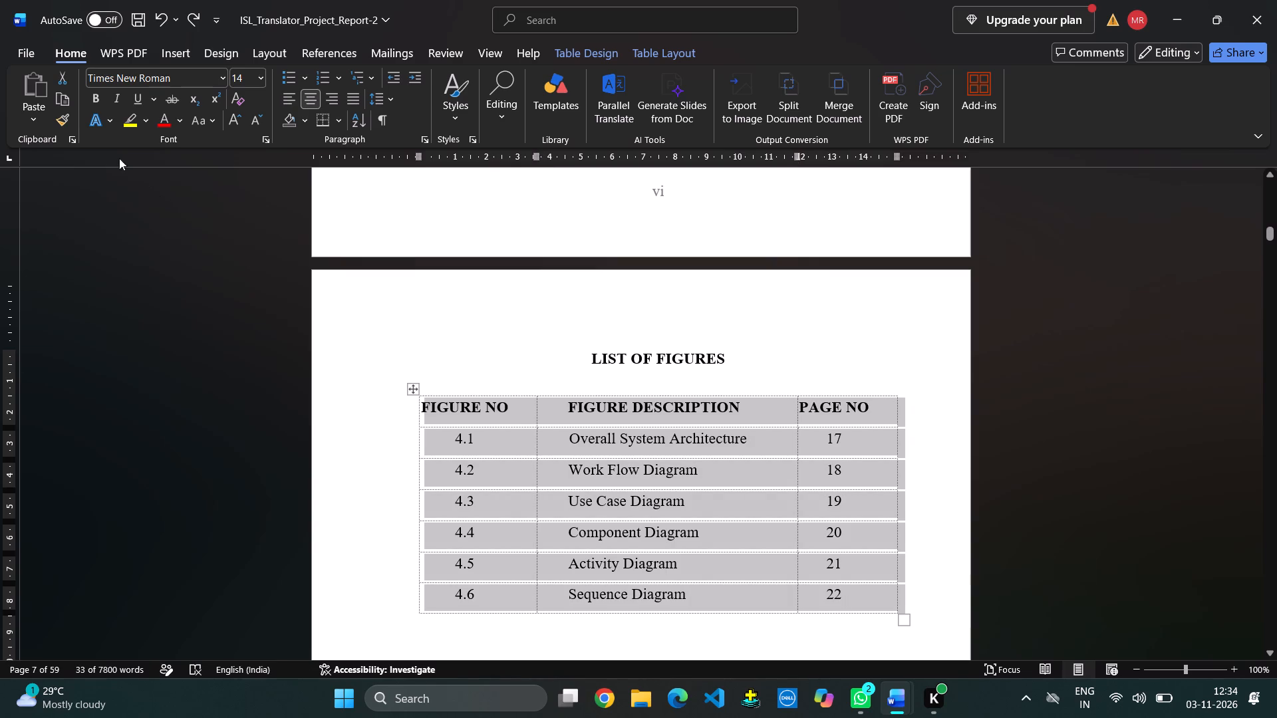
click(285, 56)
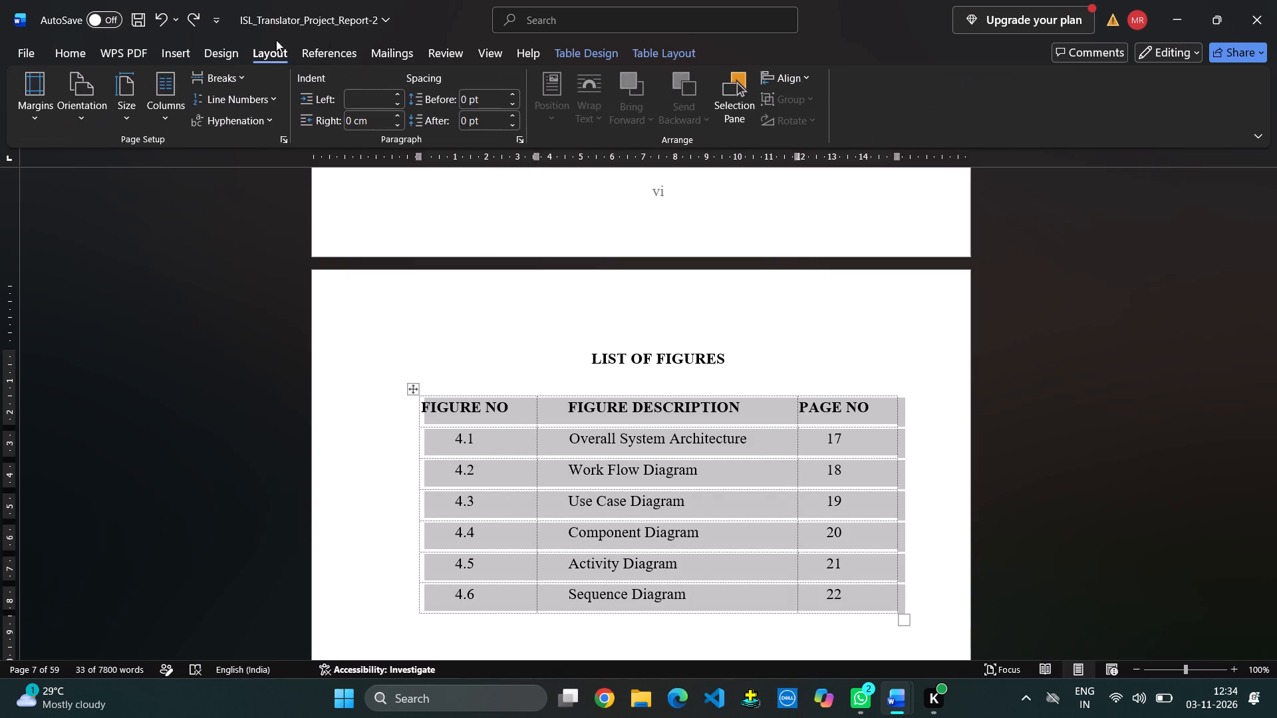
click(658, 49)
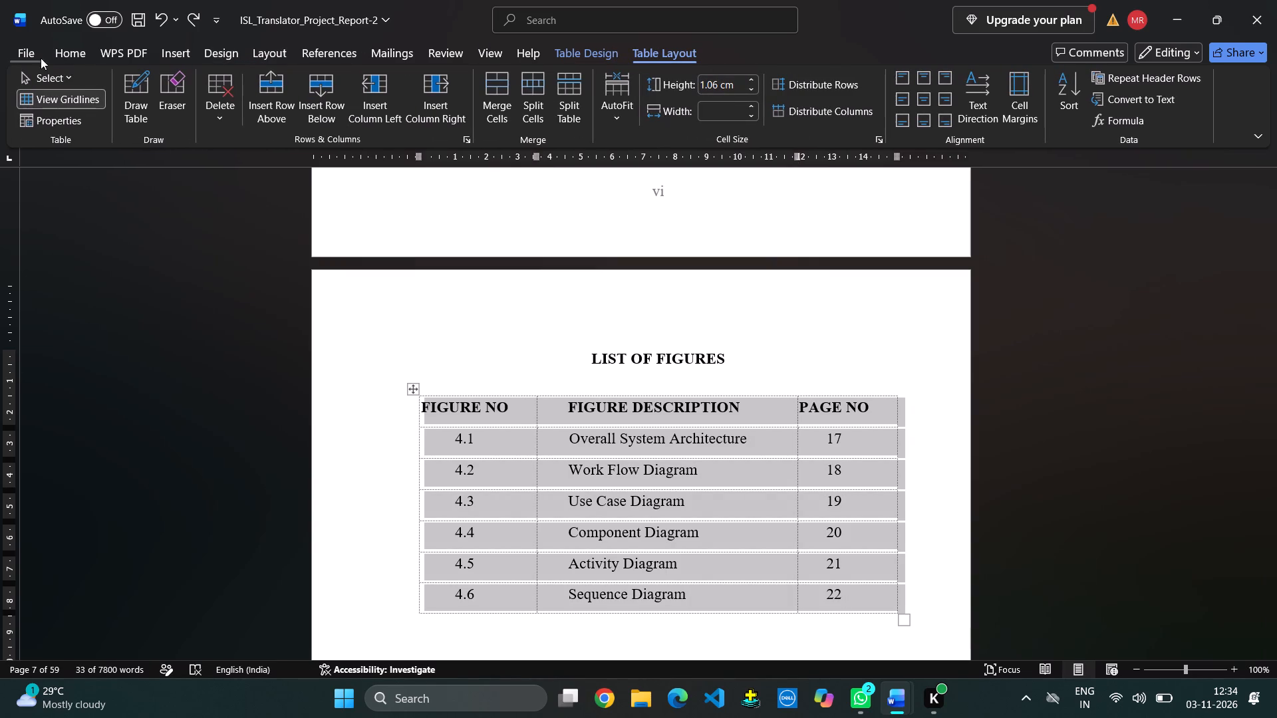
click(39, 102)
click(128, 308)
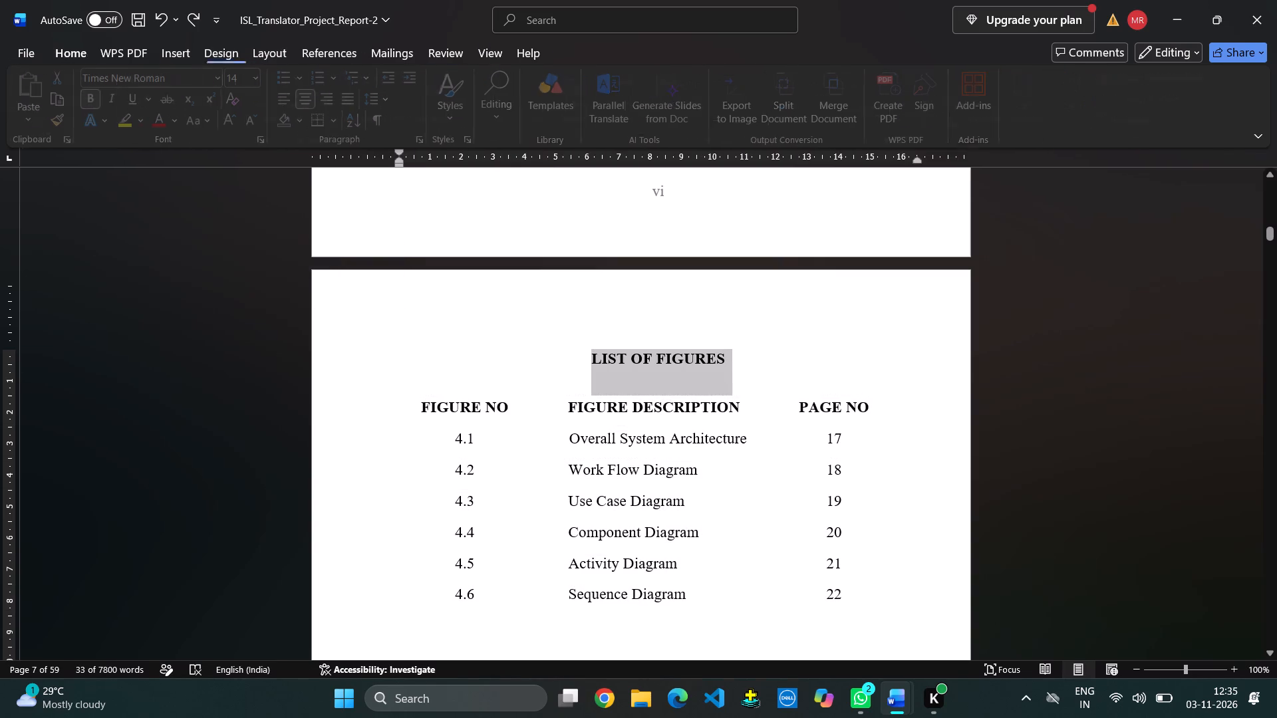
Set the page number of Test Case Design in the List of Tables to 28.
scroll(491, 411, down, 1)
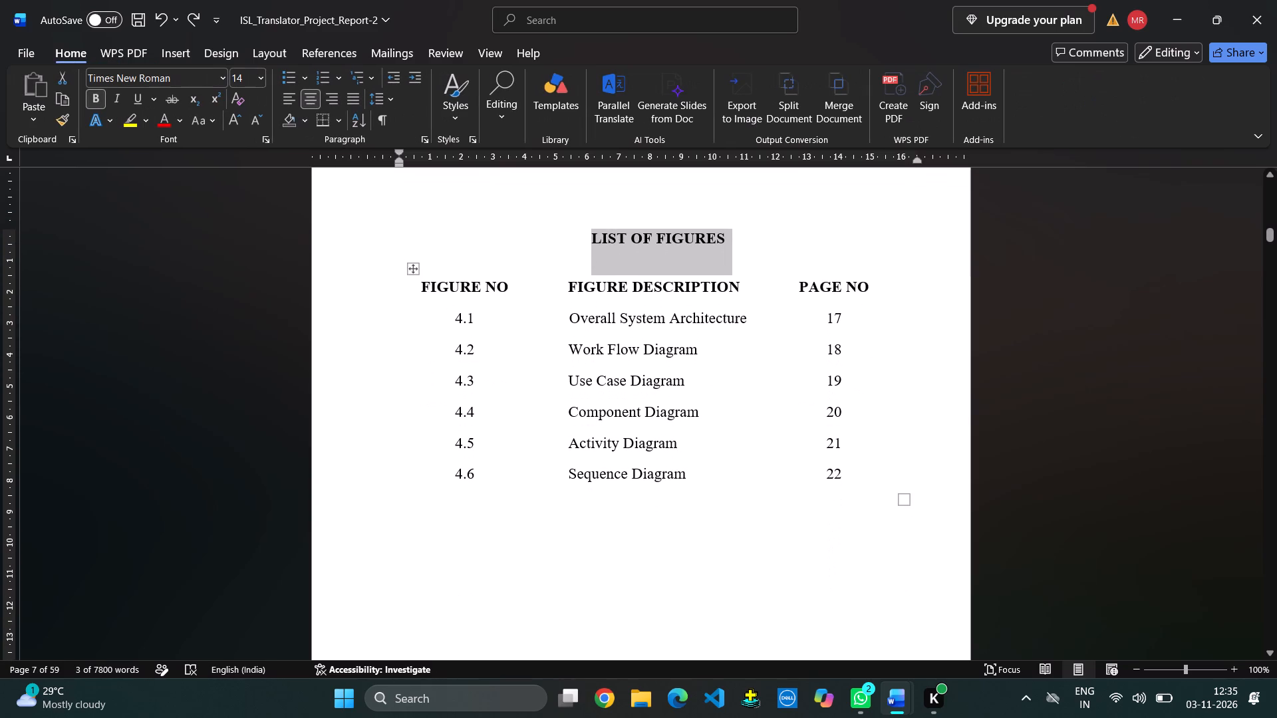
scroll(491, 411, down, 3)
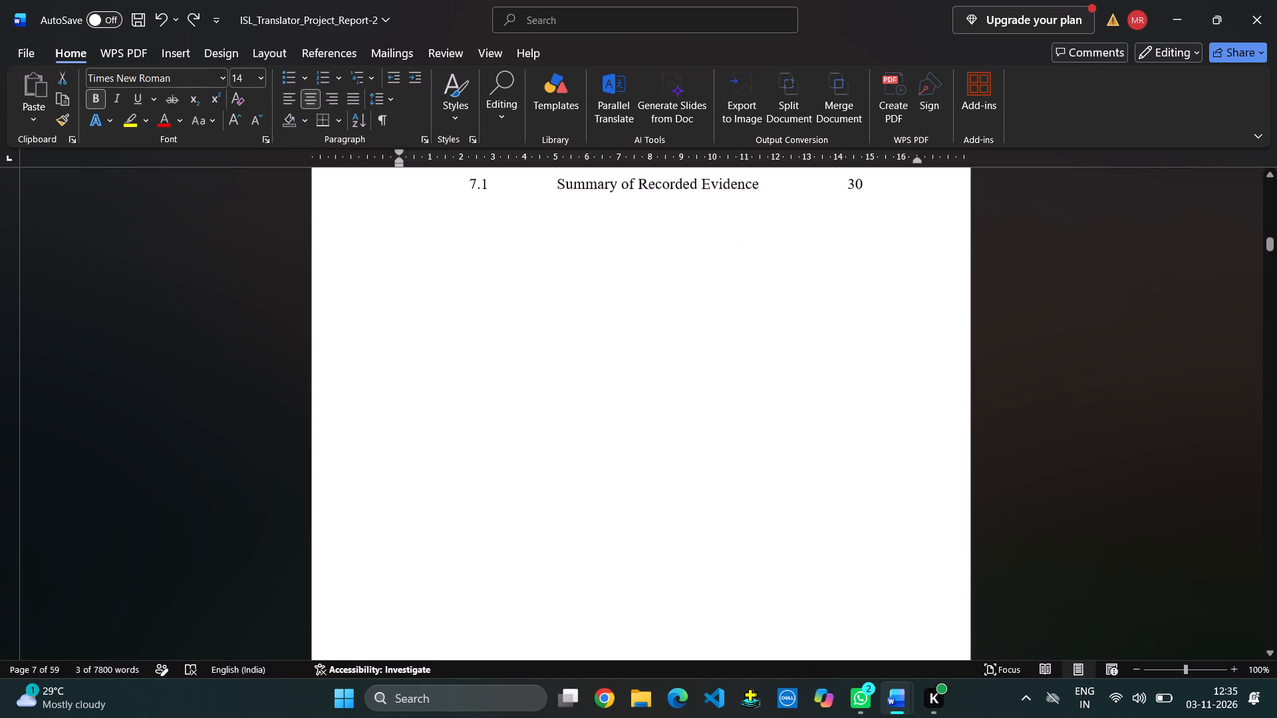
scroll(491, 411, up, 2)
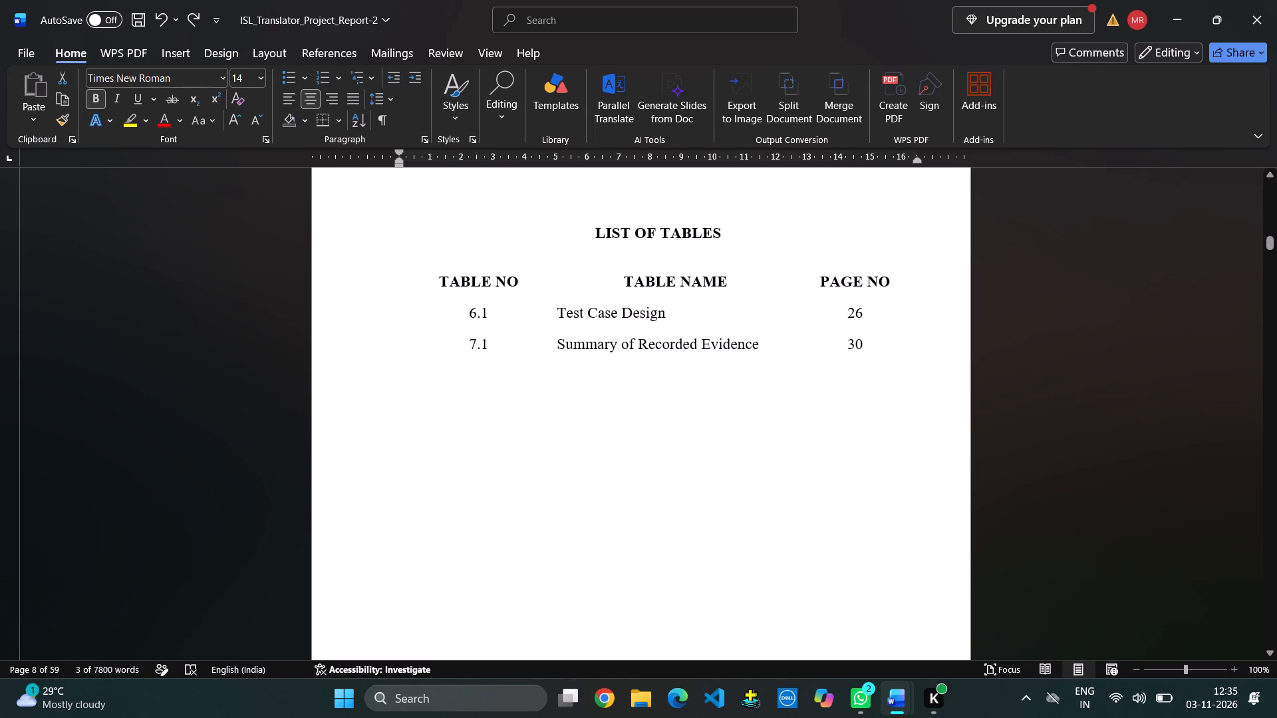
scroll(491, 411, up, 1)
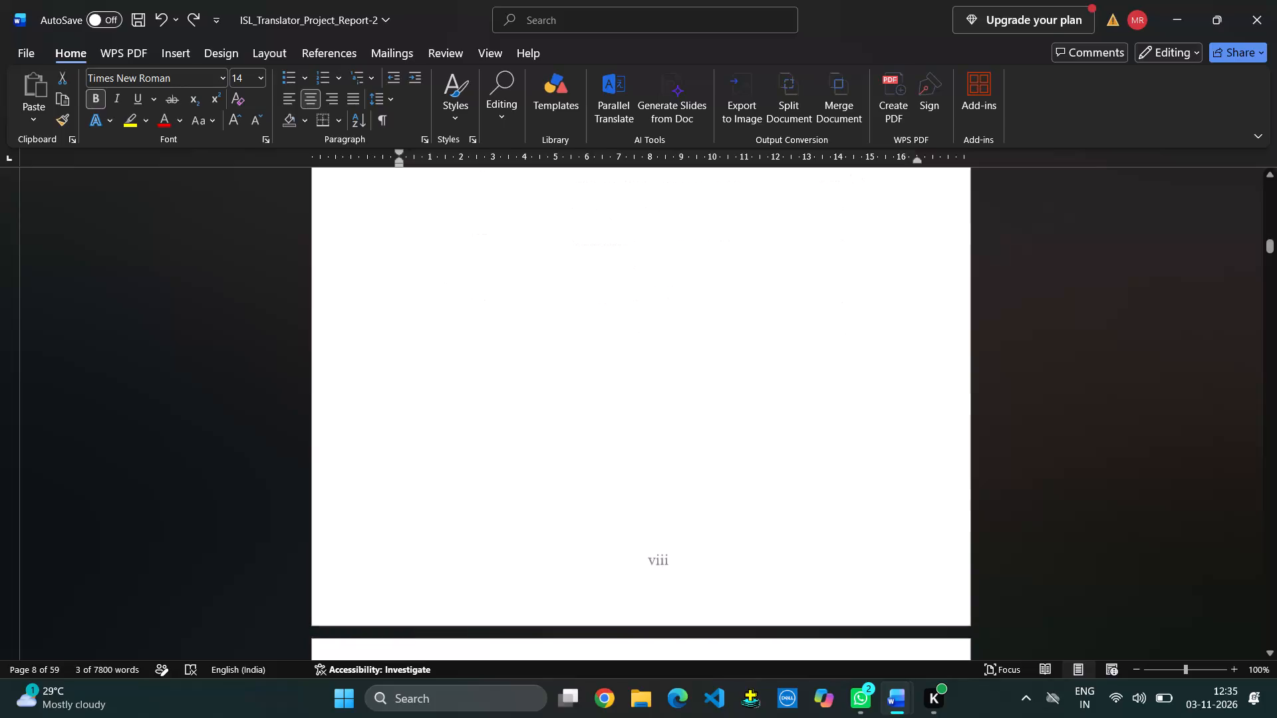
scroll(491, 411, up, 2)
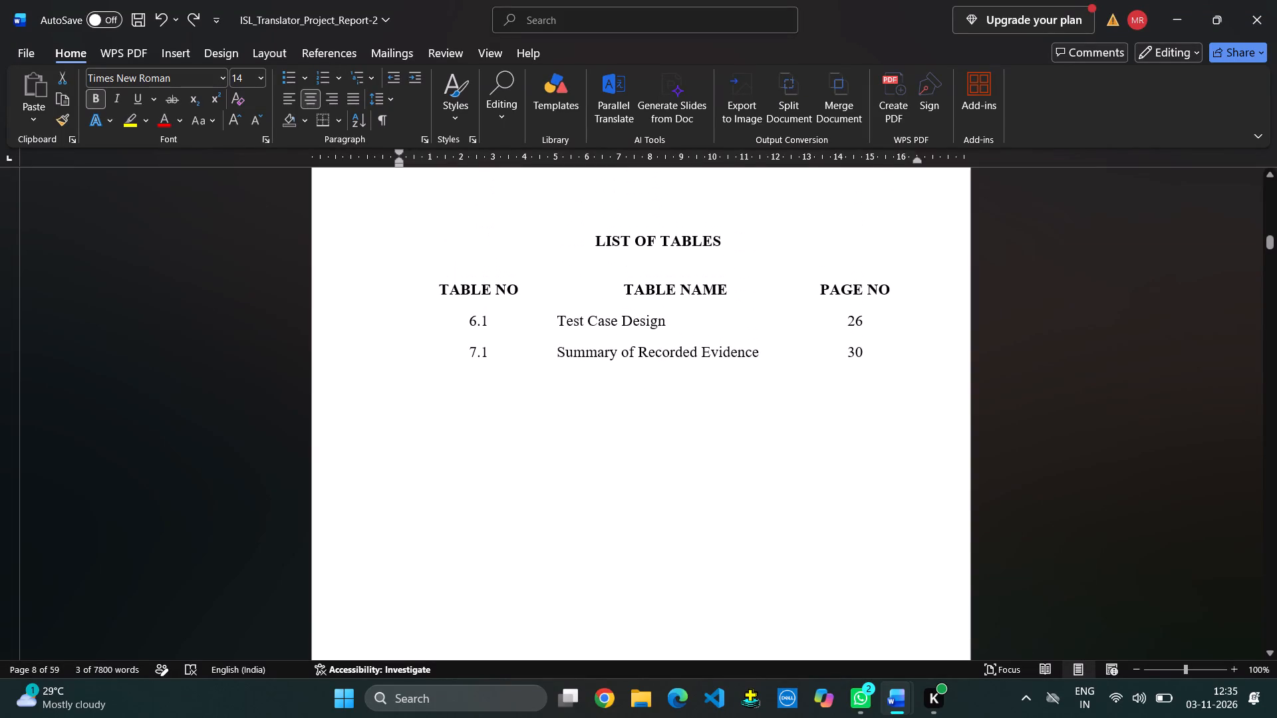
click(876, 318)
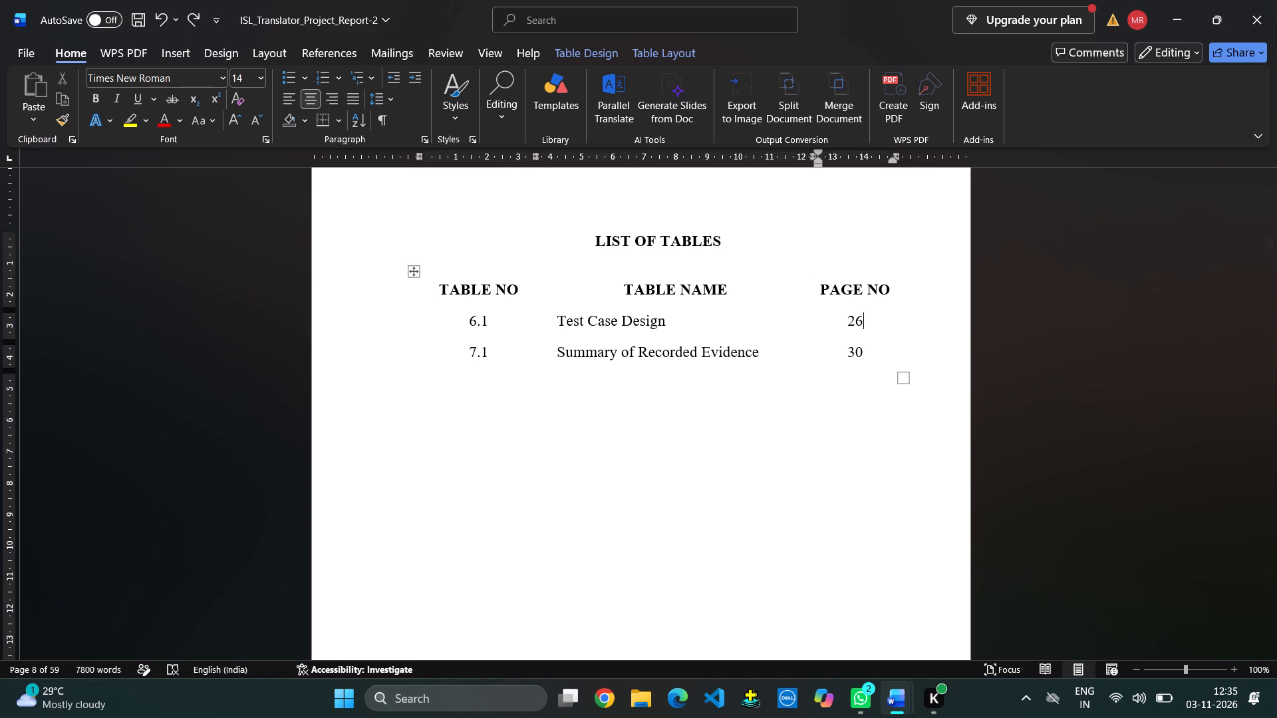
key(BackSpace)
key(8)
Switch to the EventPulse_AI_Project_Report document and examine its List of Figures and List of Tables pages for comparison.
scroll(831, 424, down, 1)
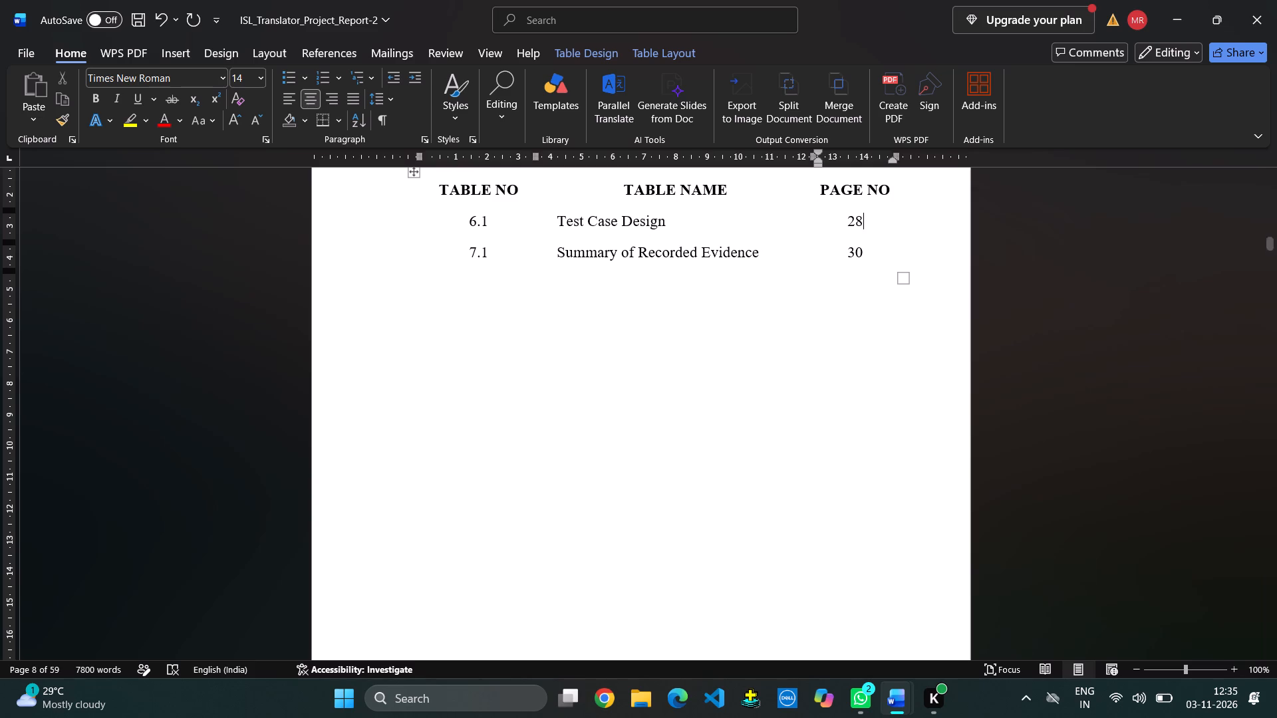
scroll(831, 424, down, 1)
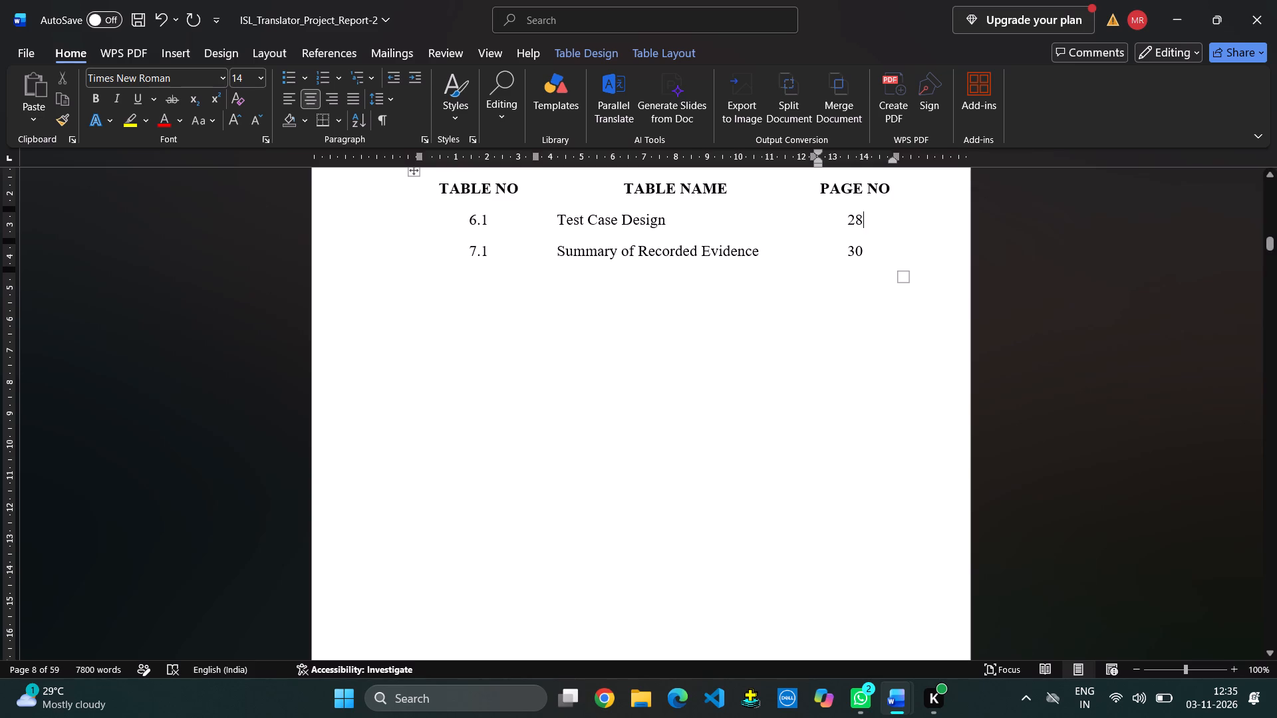
scroll(831, 424, down, 1)
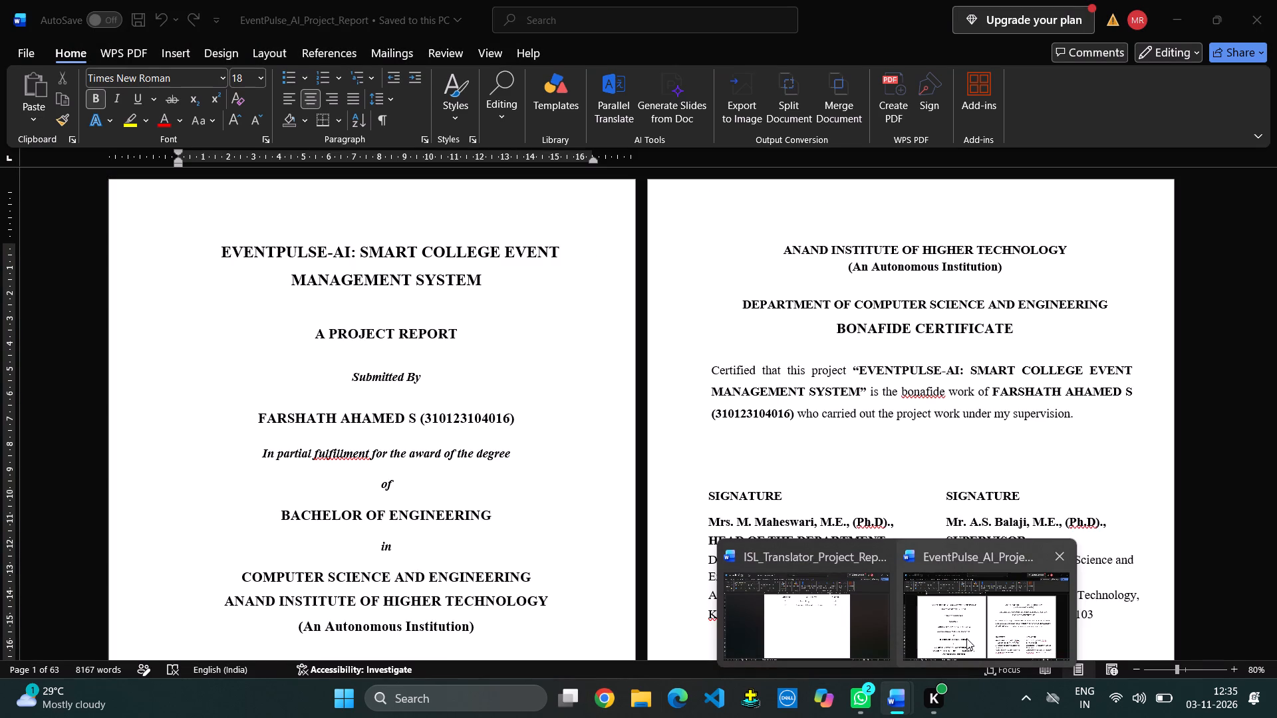
click(966, 638)
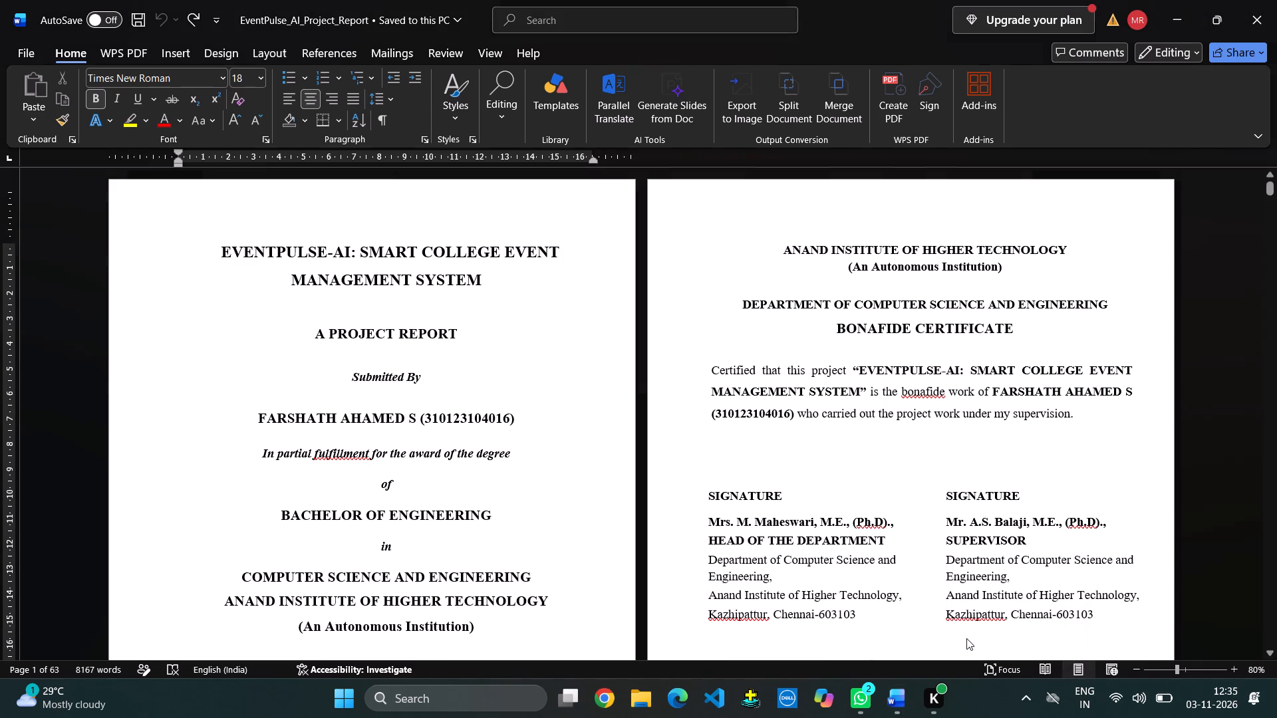
scroll(845, 518, down, 20)
scroll(845, 518, down, 20)
scroll(845, 518, down, 20)
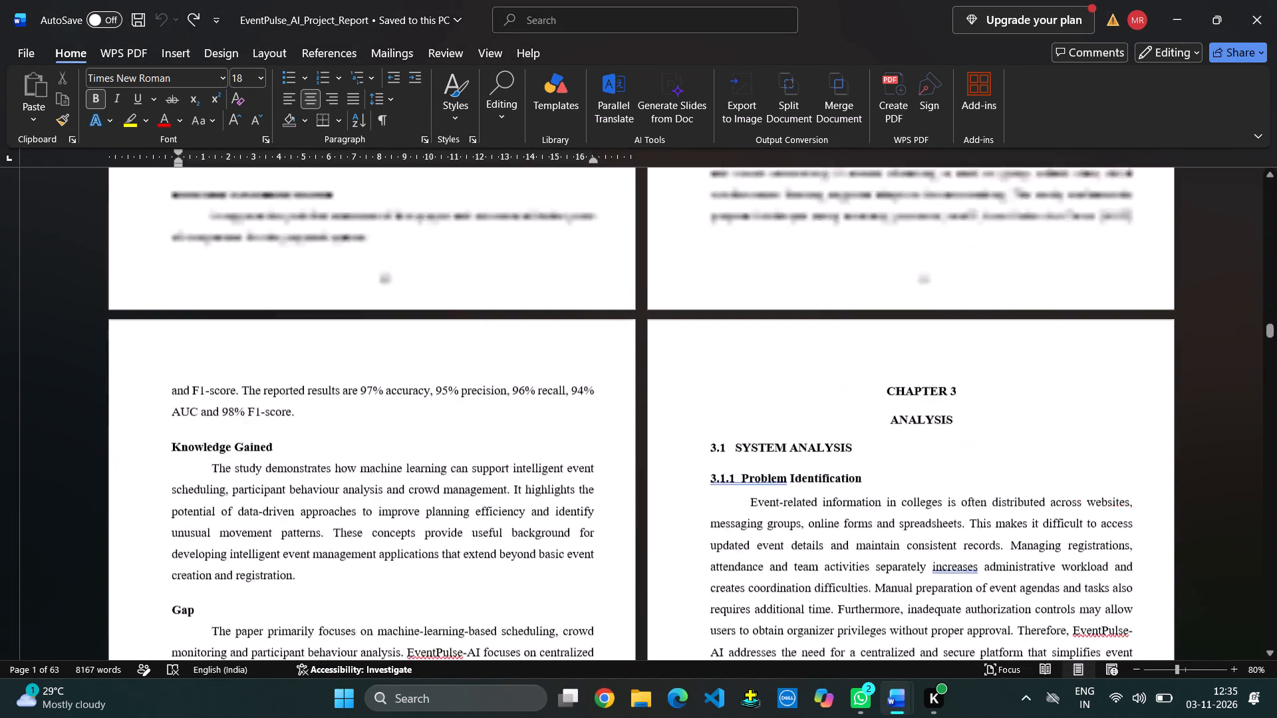
scroll(845, 518, down, 20)
scroll(845, 518, down, 17)
scroll(845, 518, up, 20)
scroll(845, 518, up, 20)
scroll(845, 518, up, 20)
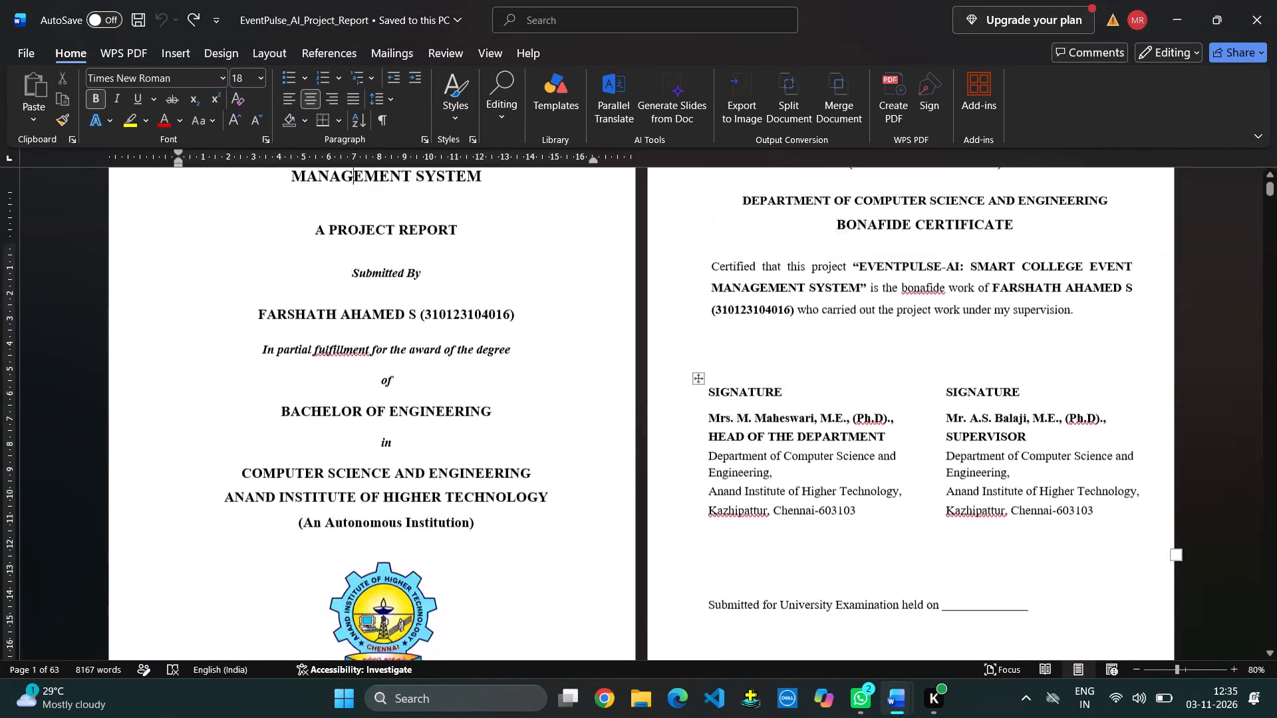
scroll(845, 518, down, 10)
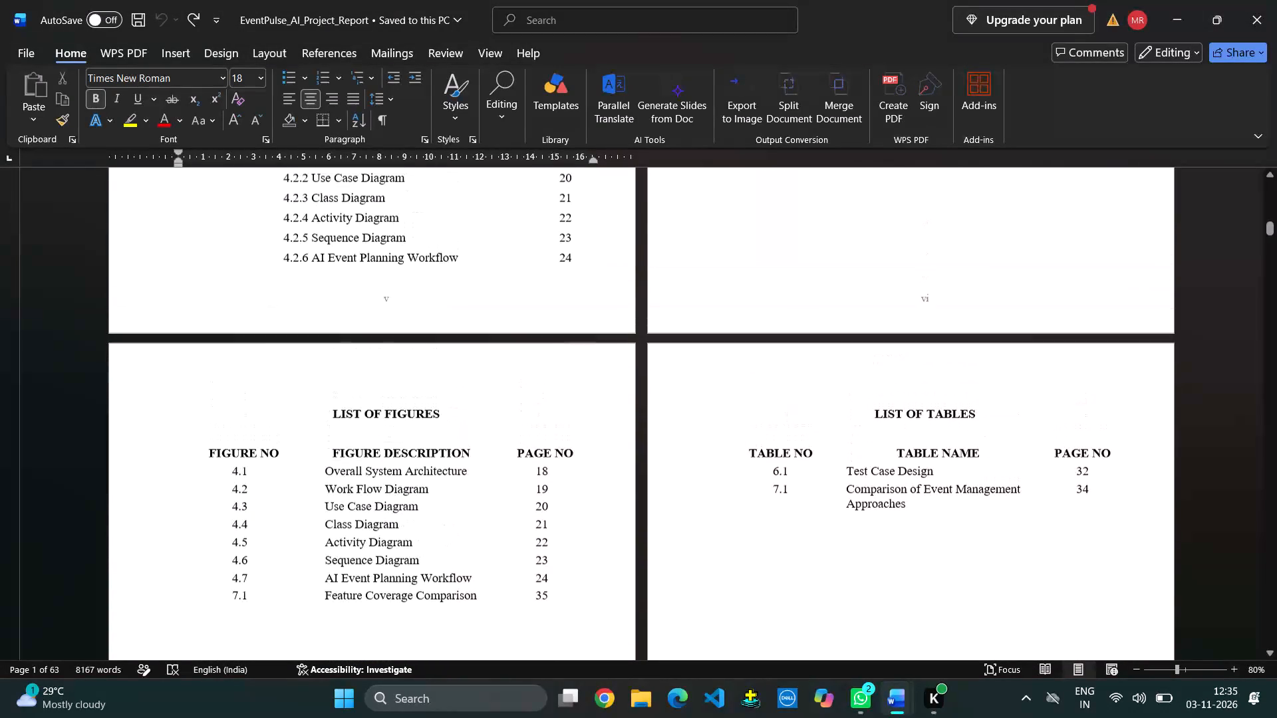
scroll(845, 518, down, 1)
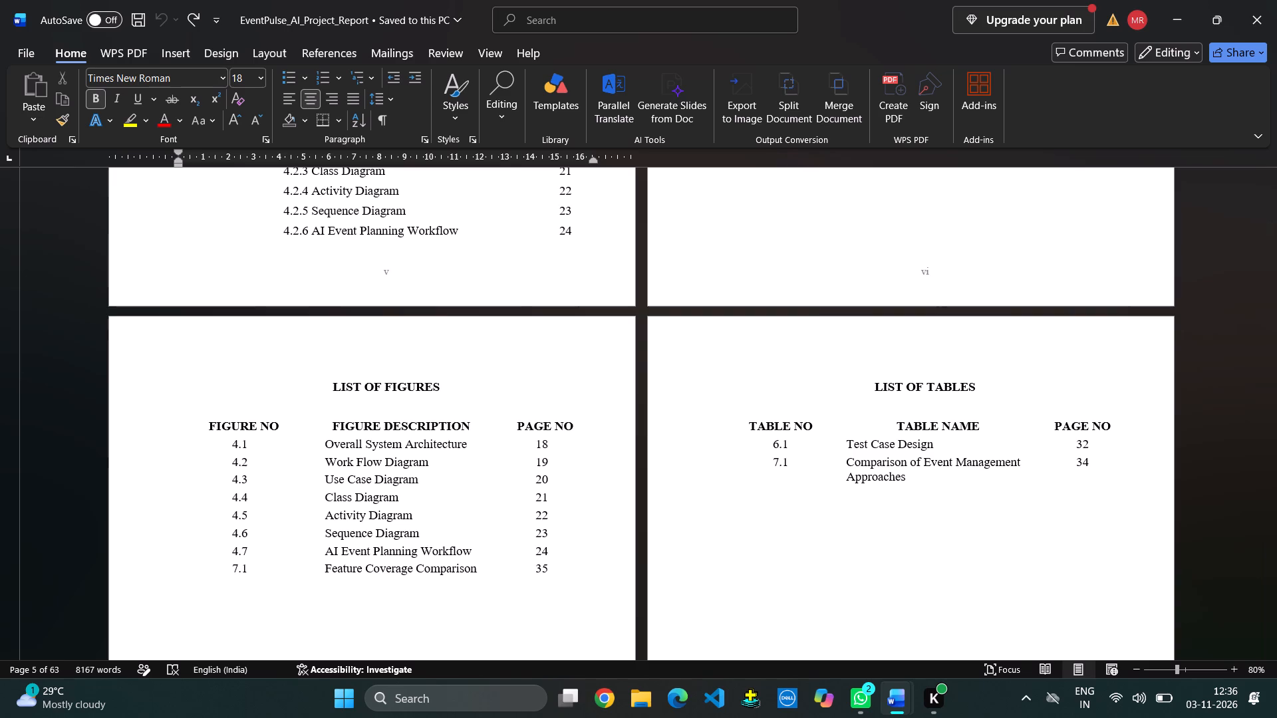
Examine the test case table and the Chapter 7 results pages of the EventPulse report for comparison.
scroll(819, 589, down, 20)
scroll(819, 589, down, 20)
scroll(819, 589, down, 20)
scroll(819, 589, down, 10)
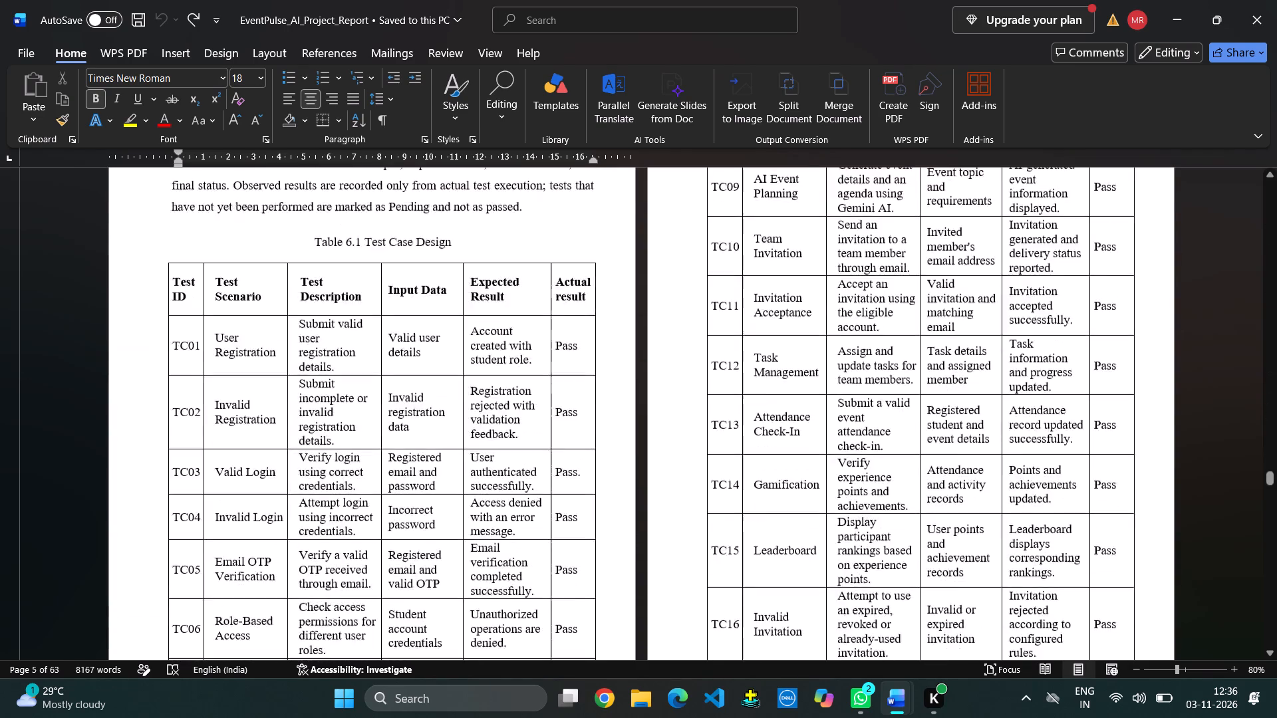
scroll(819, 589, down, 20)
scroll(819, 589, down, 20)
scroll(819, 589, down, 13)
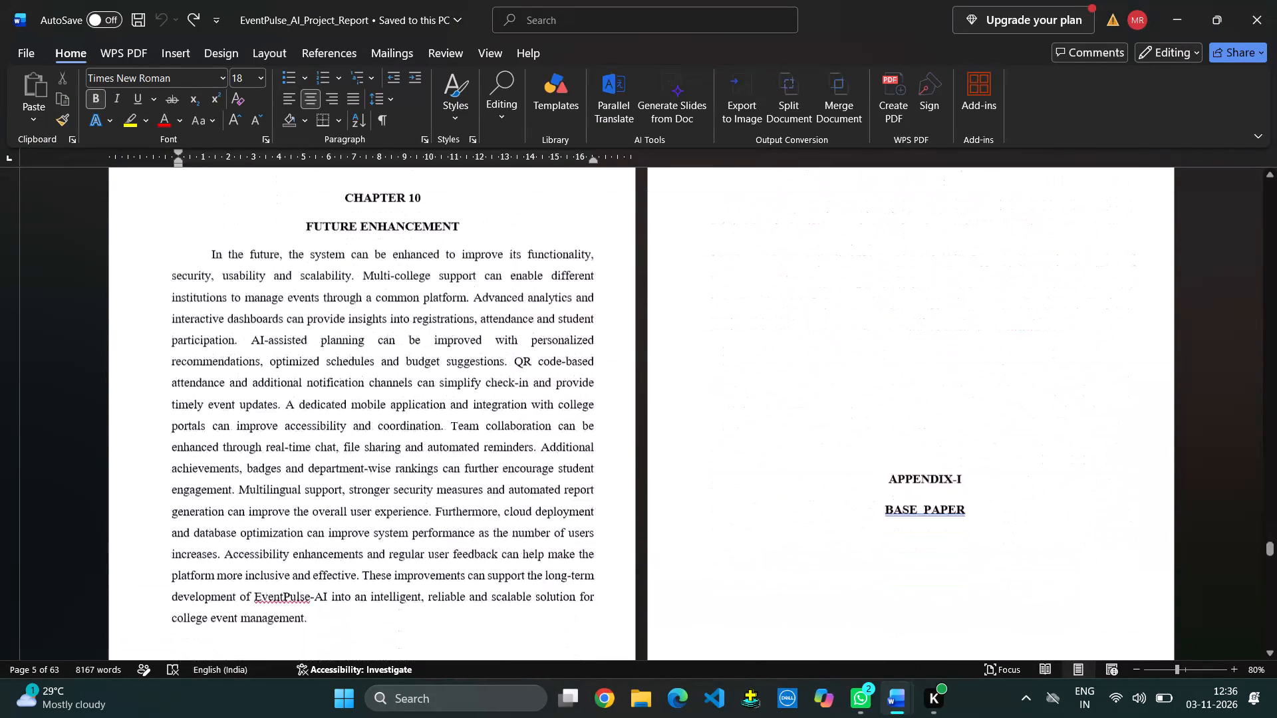
scroll(819, 589, up, 18)
scroll(819, 589, down, 5)
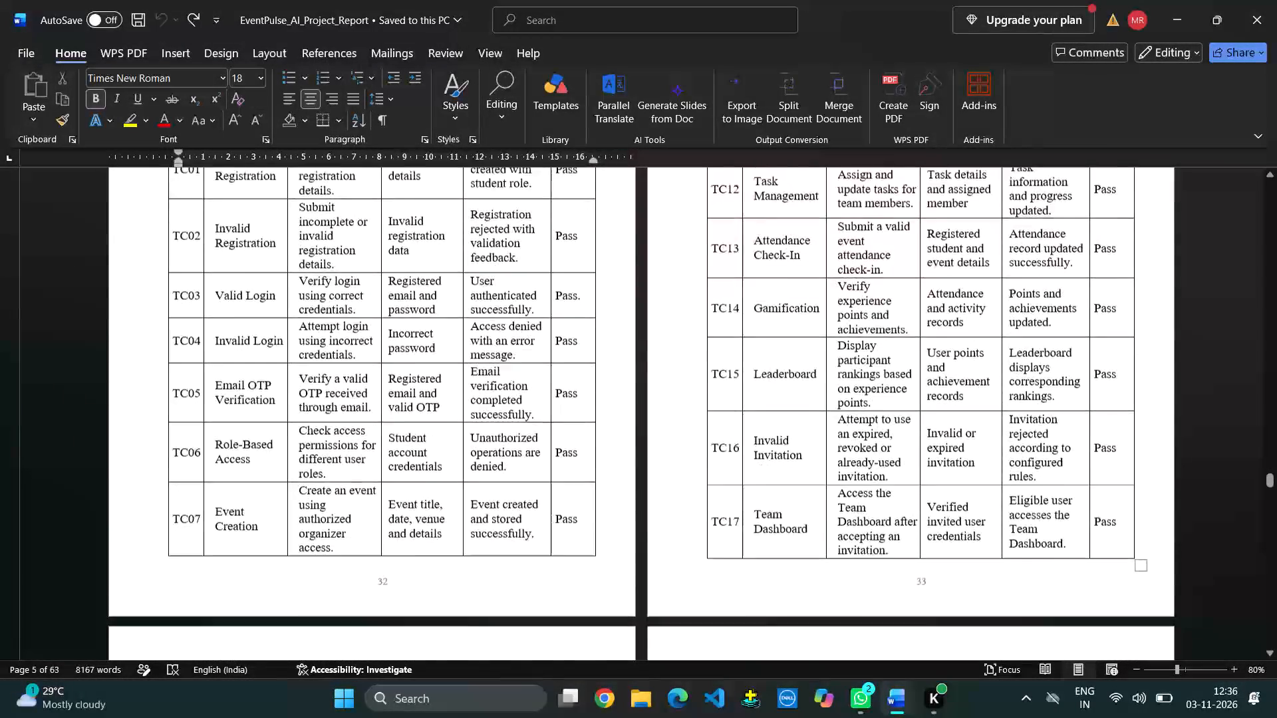
scroll(819, 589, down, 2)
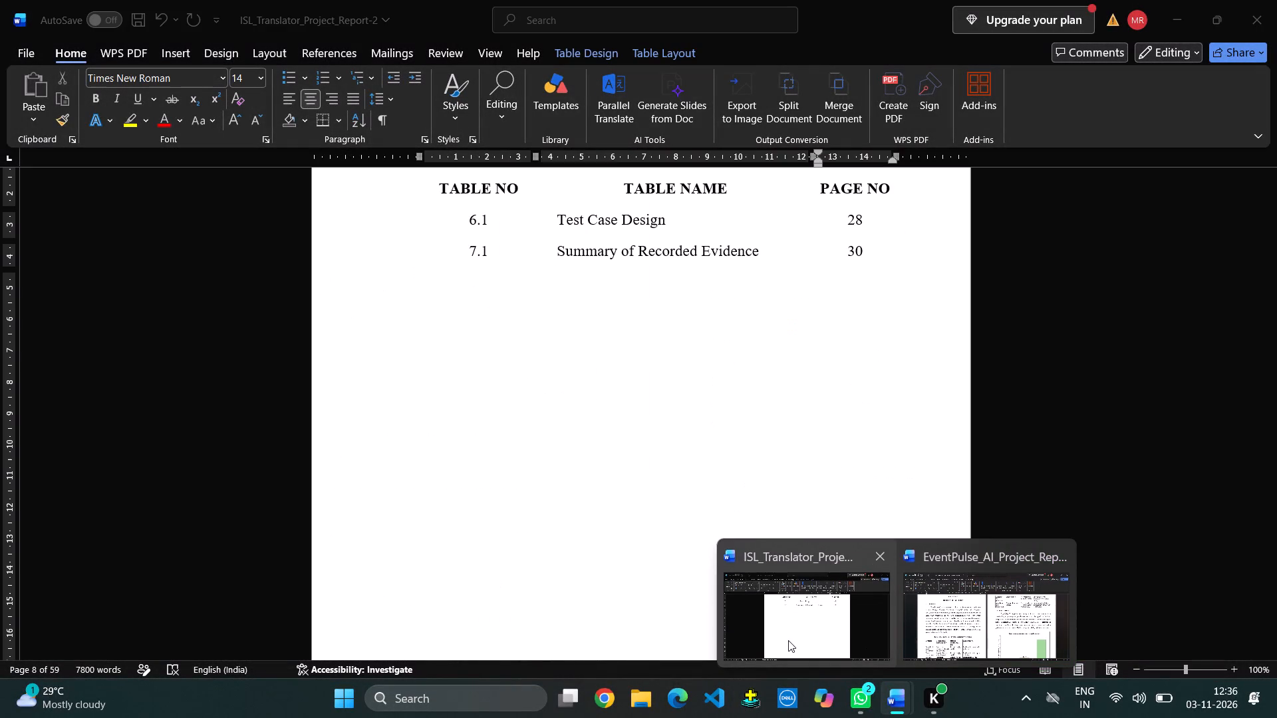
Switch back to the ISL Translator report and renumber the Model Evaluation Results table caption in section 7.3 as Table 7.1.
click(788, 640)
scroll(653, 524, down, 14)
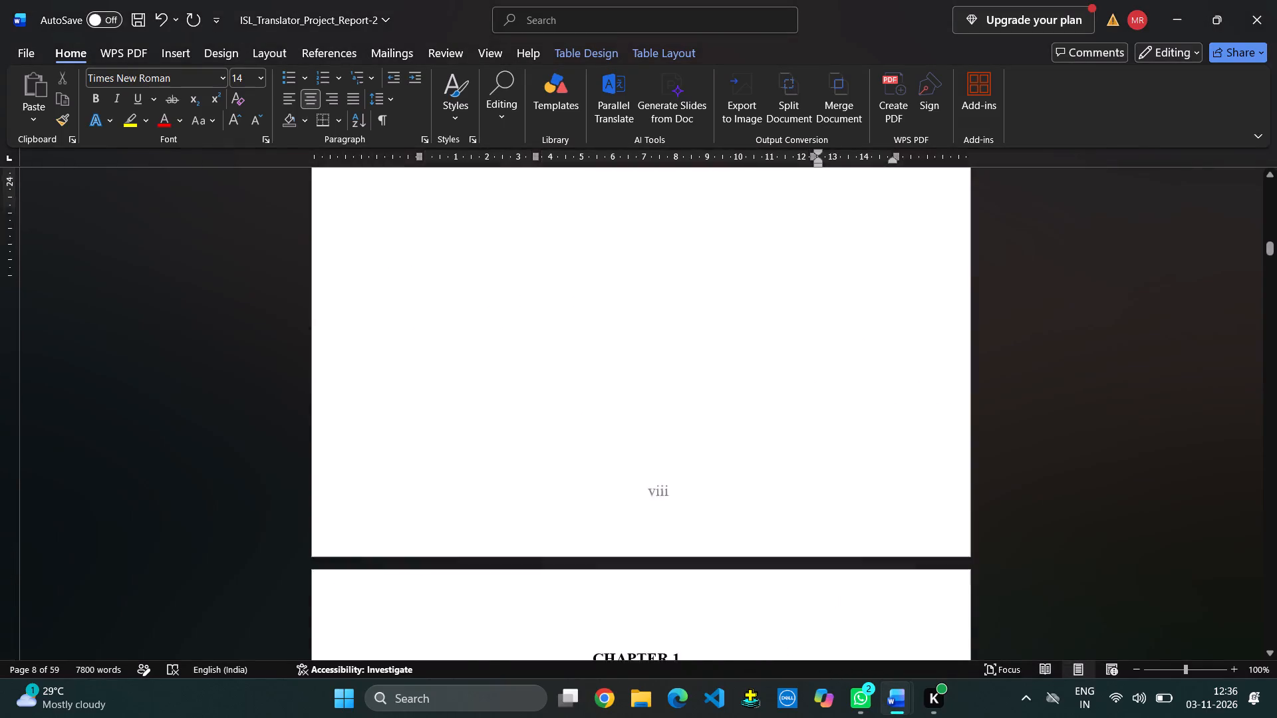
scroll(653, 524, down, 20)
scroll(653, 524, down, 20)
scroll(653, 524, down, 20)
scroll(653, 524, down, 6)
scroll(653, 524, up, 2)
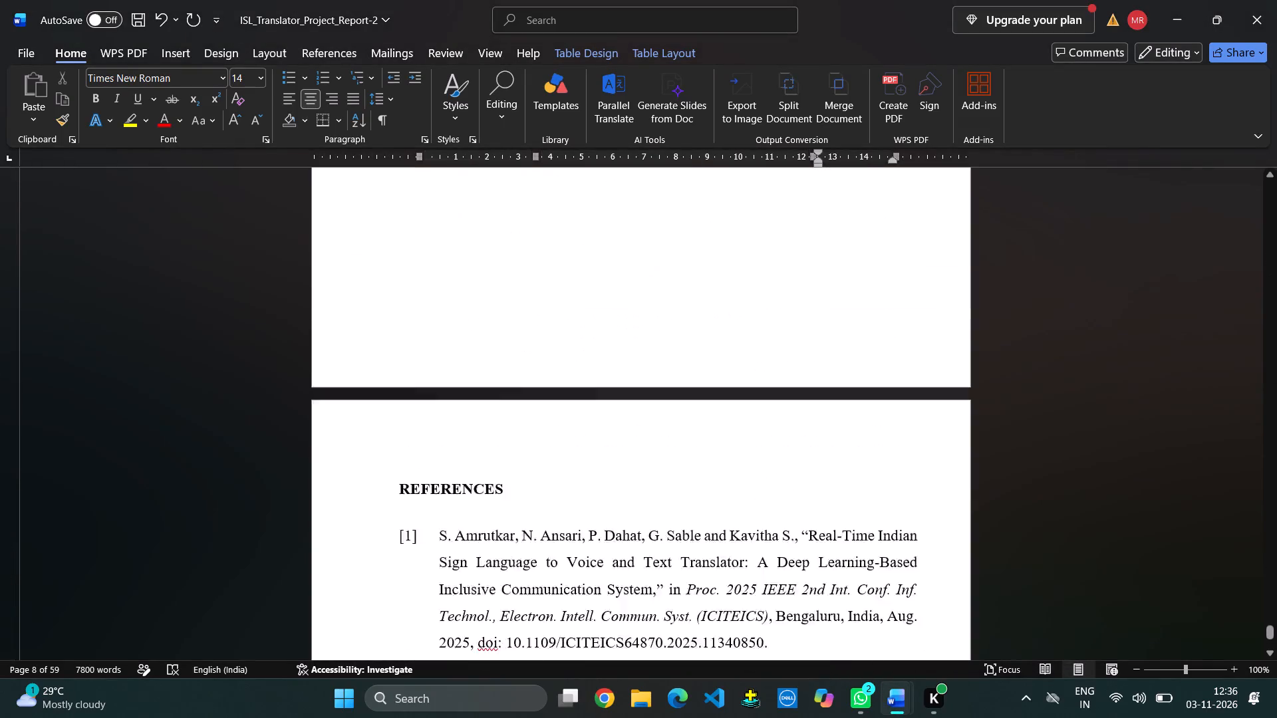
scroll(653, 524, up, 9)
scroll(653, 524, up, 20)
scroll(653, 524, up, 19)
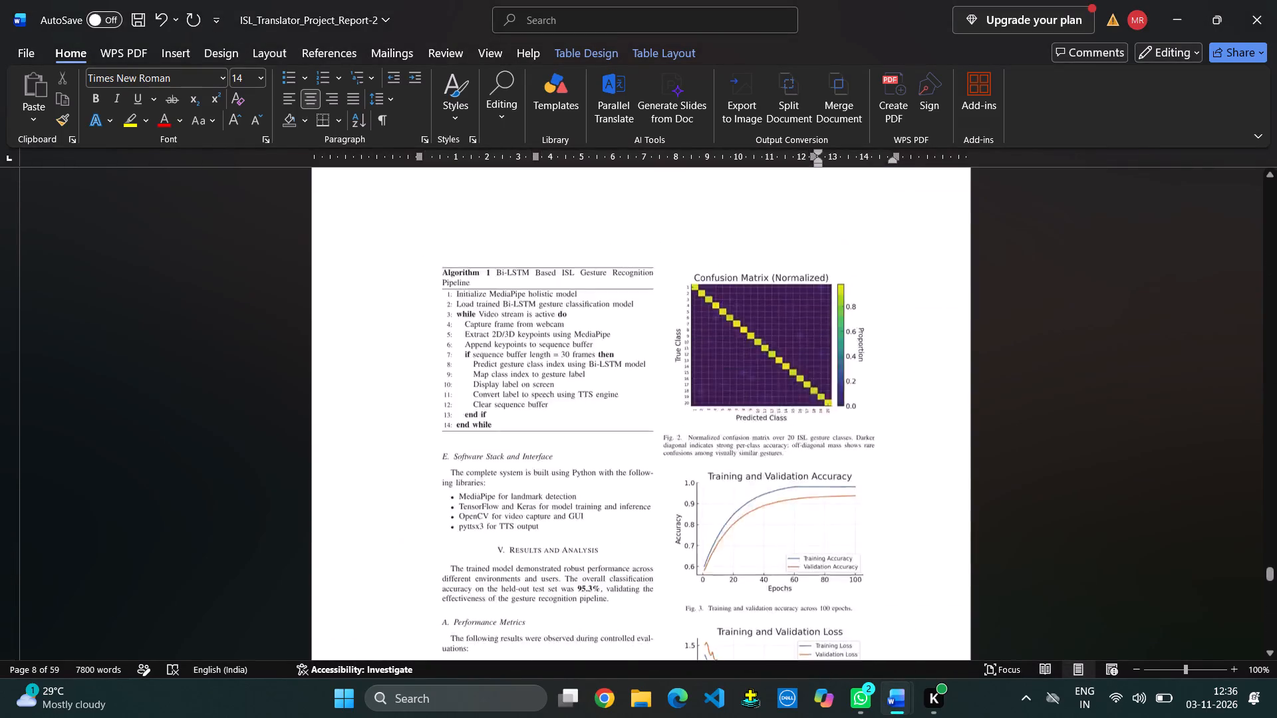
scroll(653, 524, up, 4)
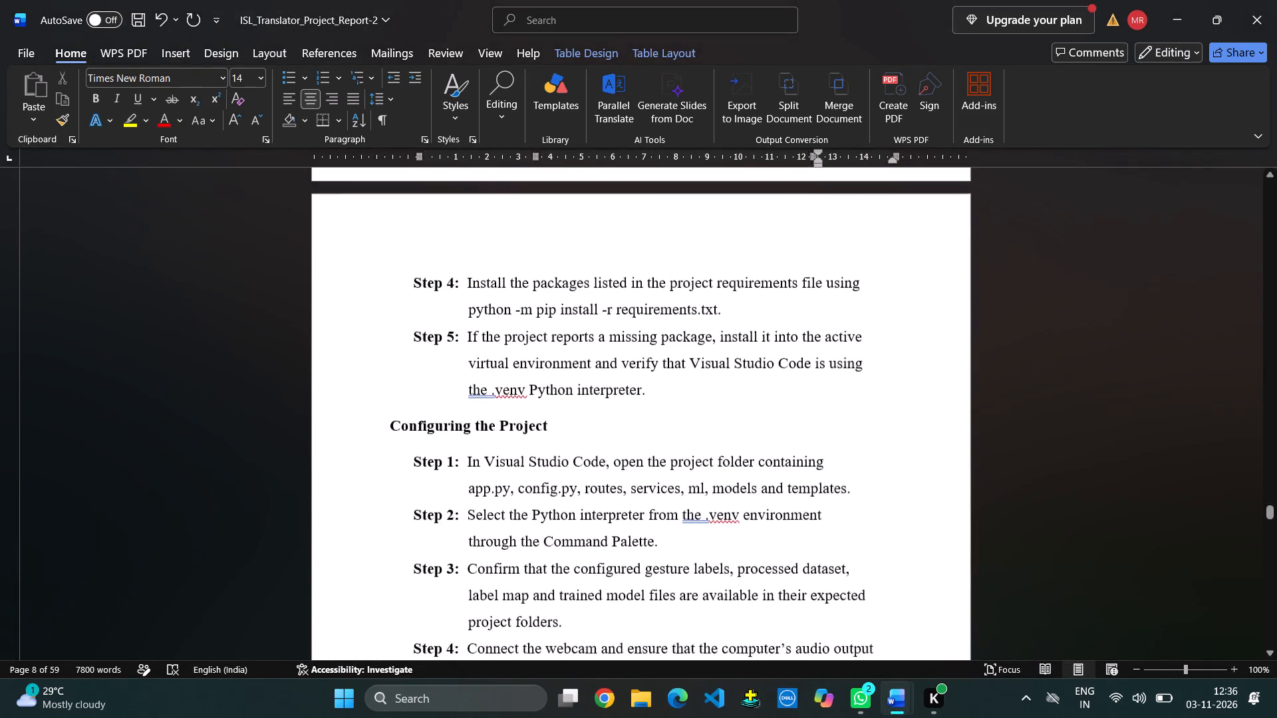
scroll(653, 524, up, 4)
scroll(667, 555, down, 1)
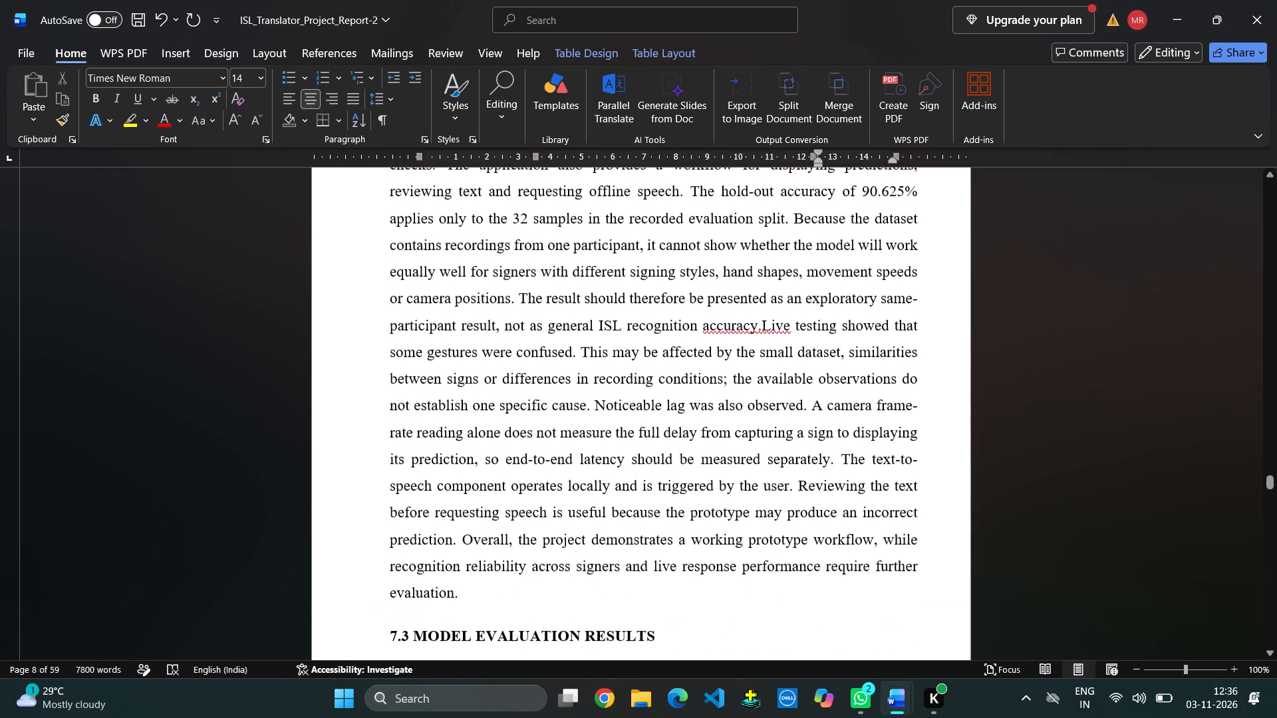
scroll(667, 555, down, 2)
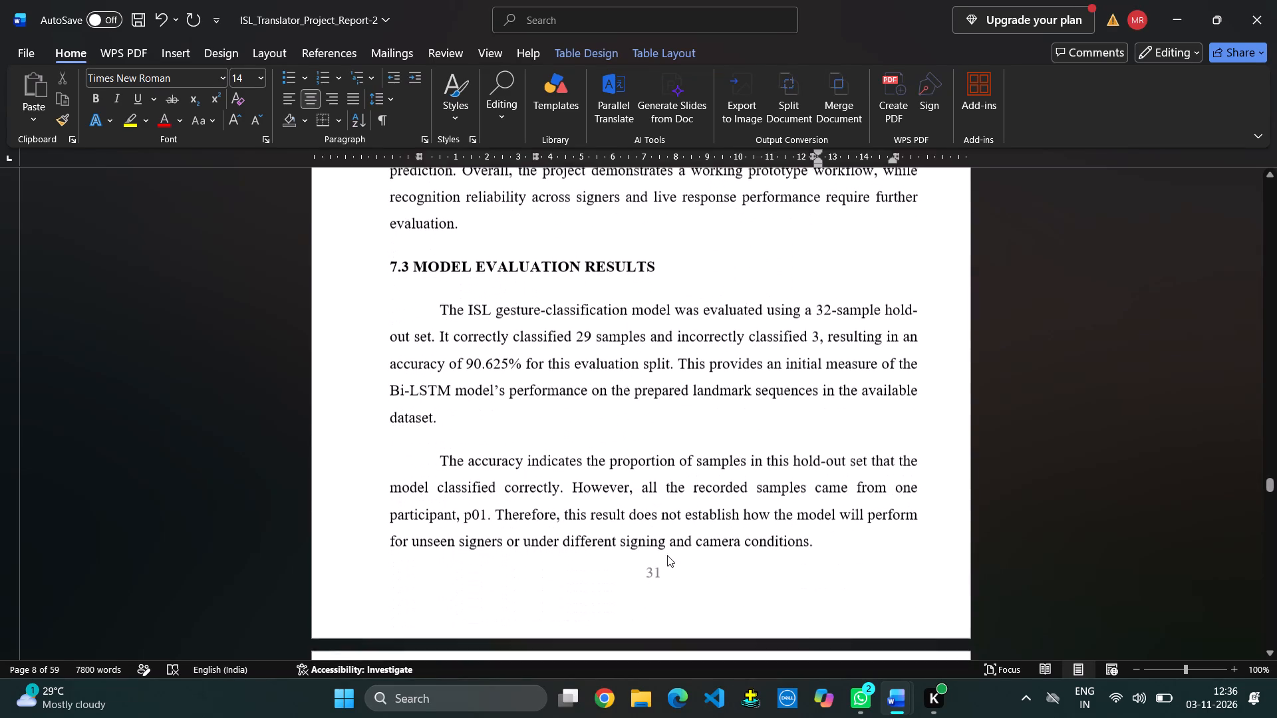
scroll(667, 555, down, 2)
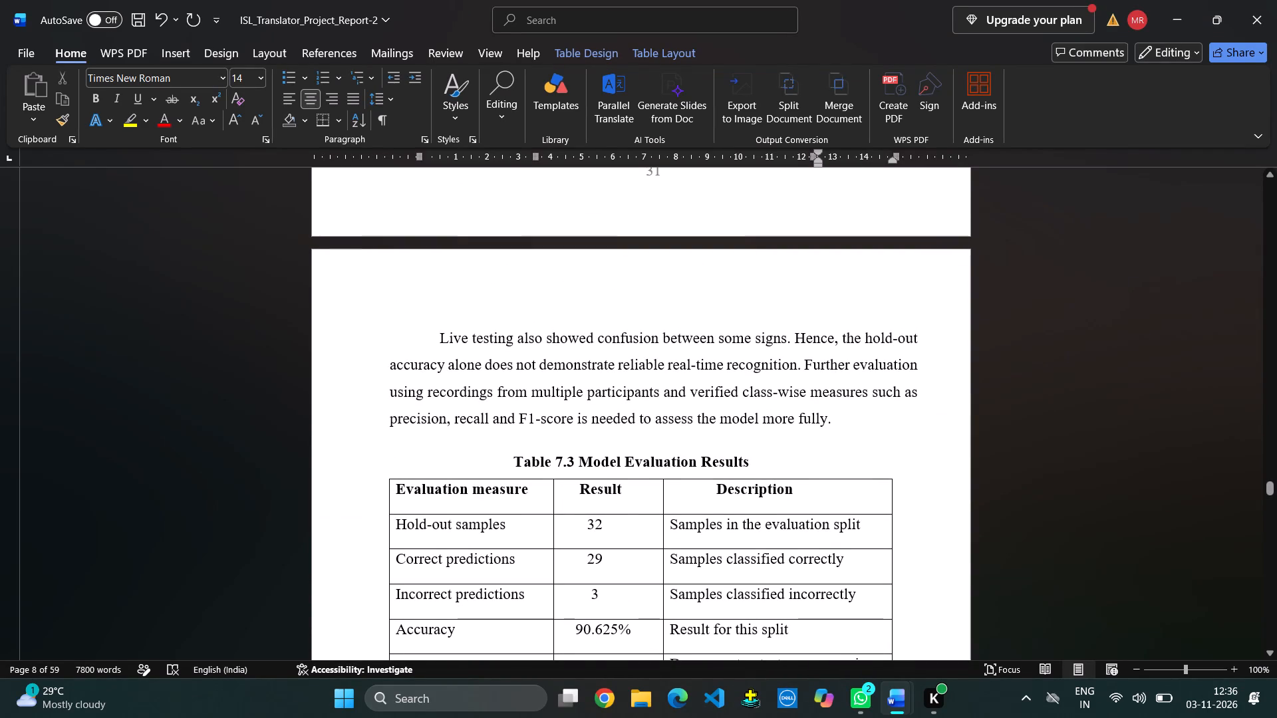
click(571, 459)
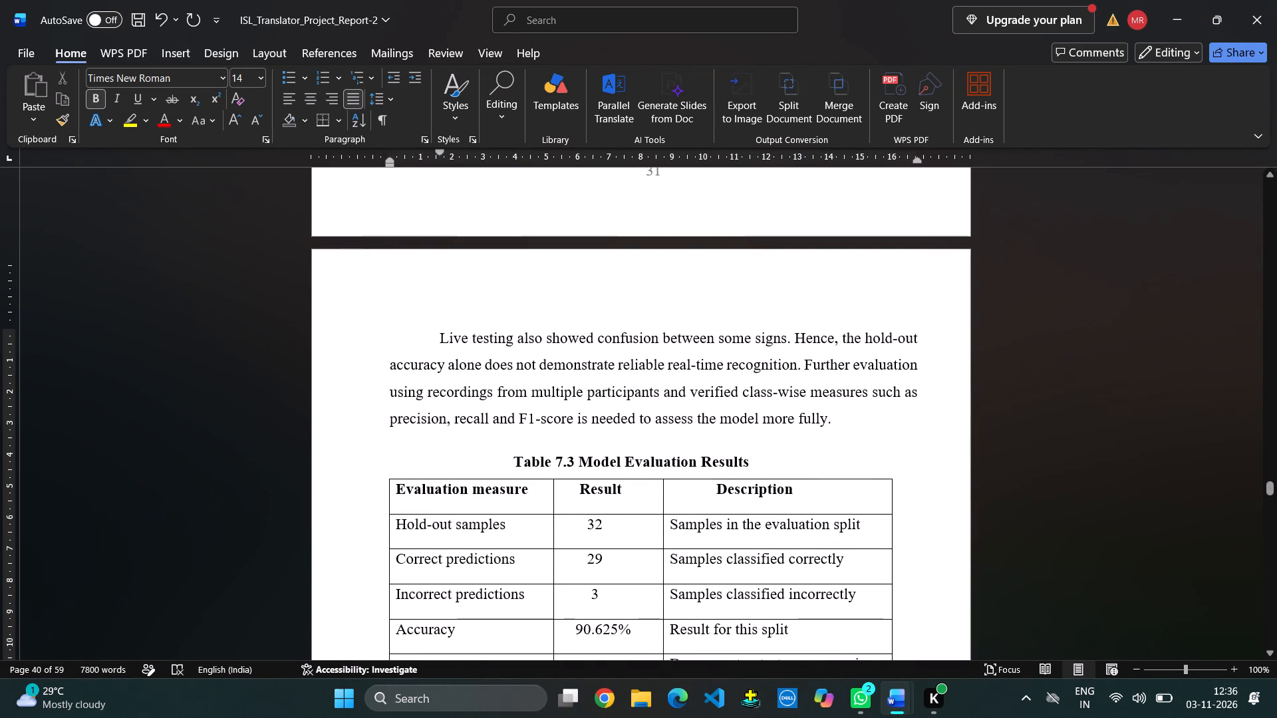
click(576, 462)
key(BackSpace)
key(1)
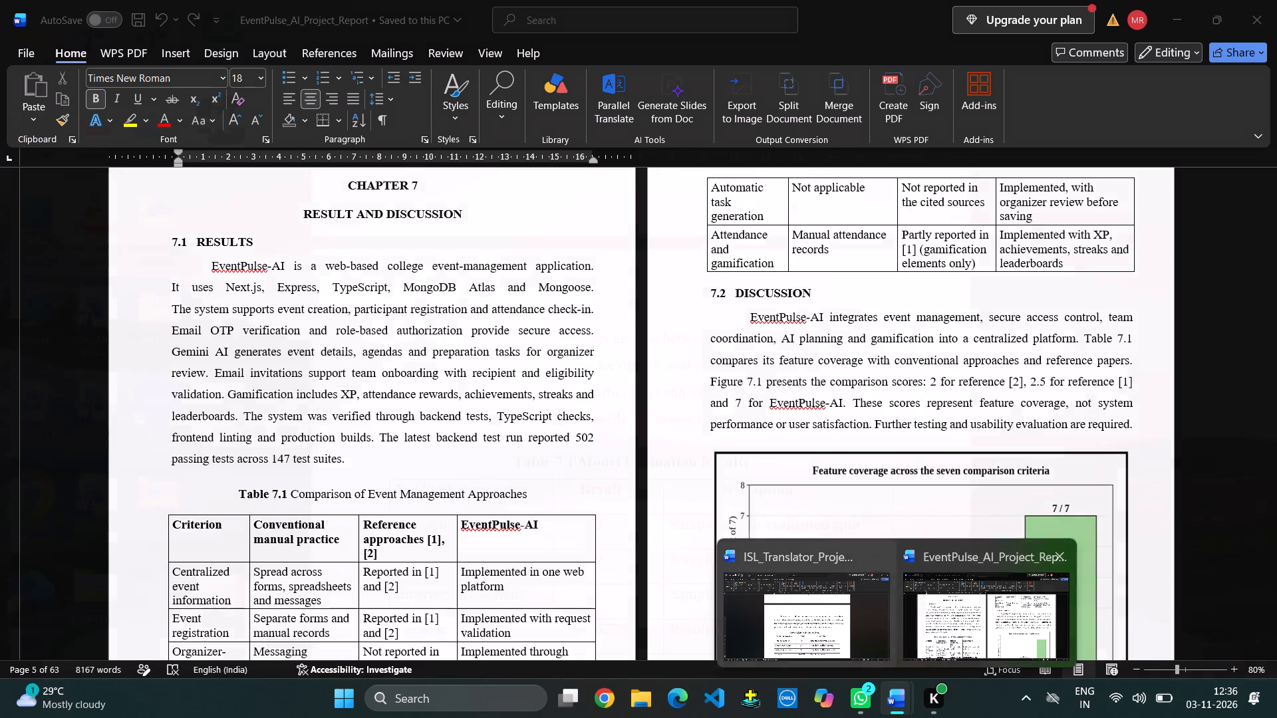
Review the ISL Translator report from the Chapter 4 diagrams through Chapter 7, checking table captions and page numbers.
scroll(850, 310, up, 20)
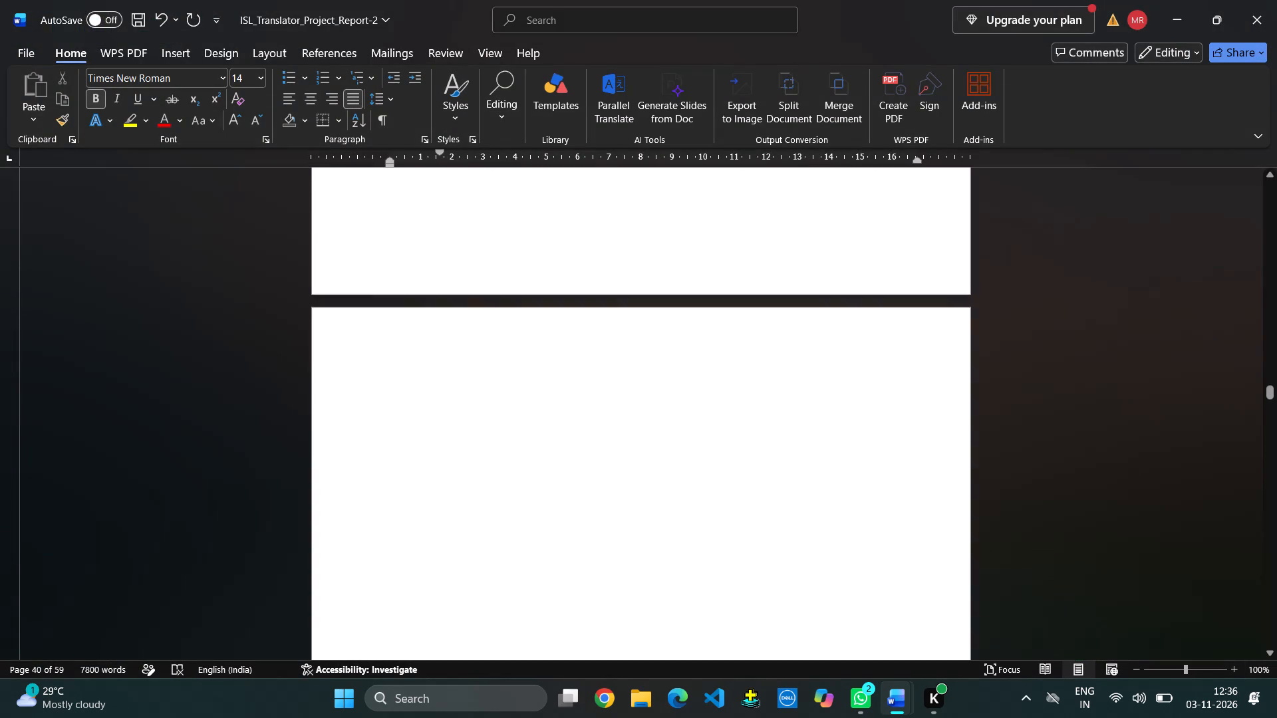
scroll(850, 310, down, 13)
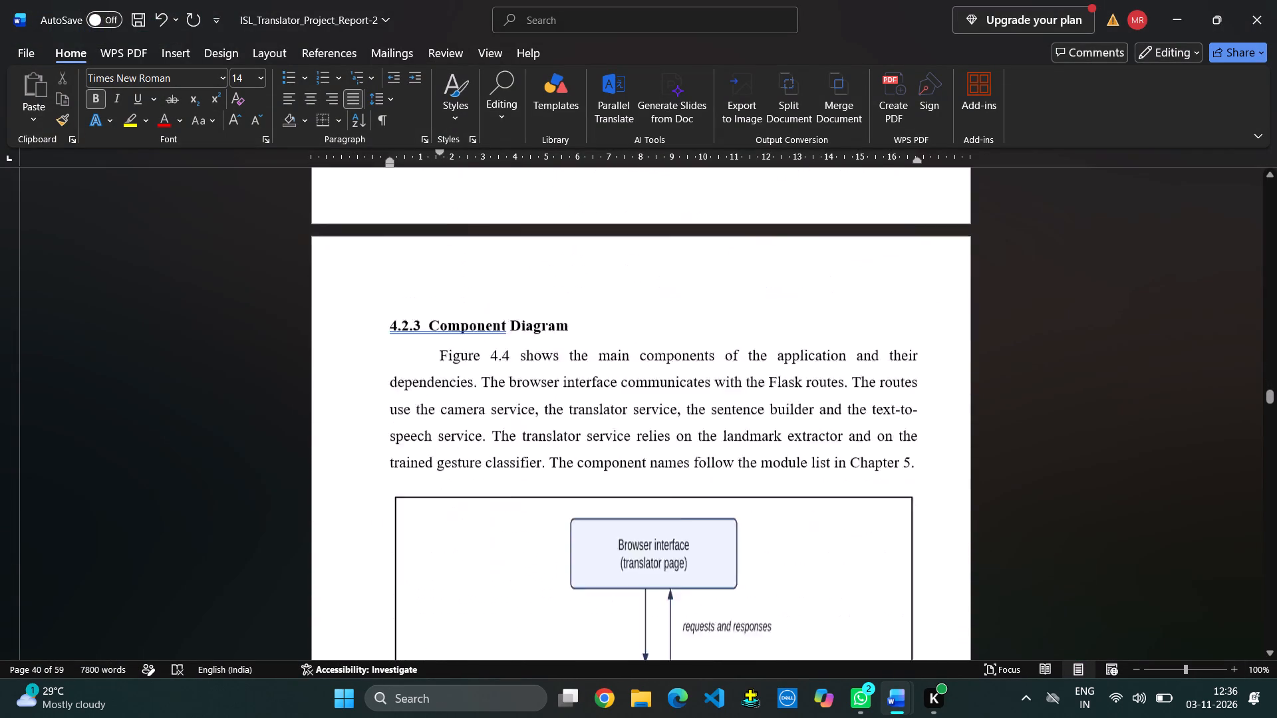
scroll(850, 310, down, 6)
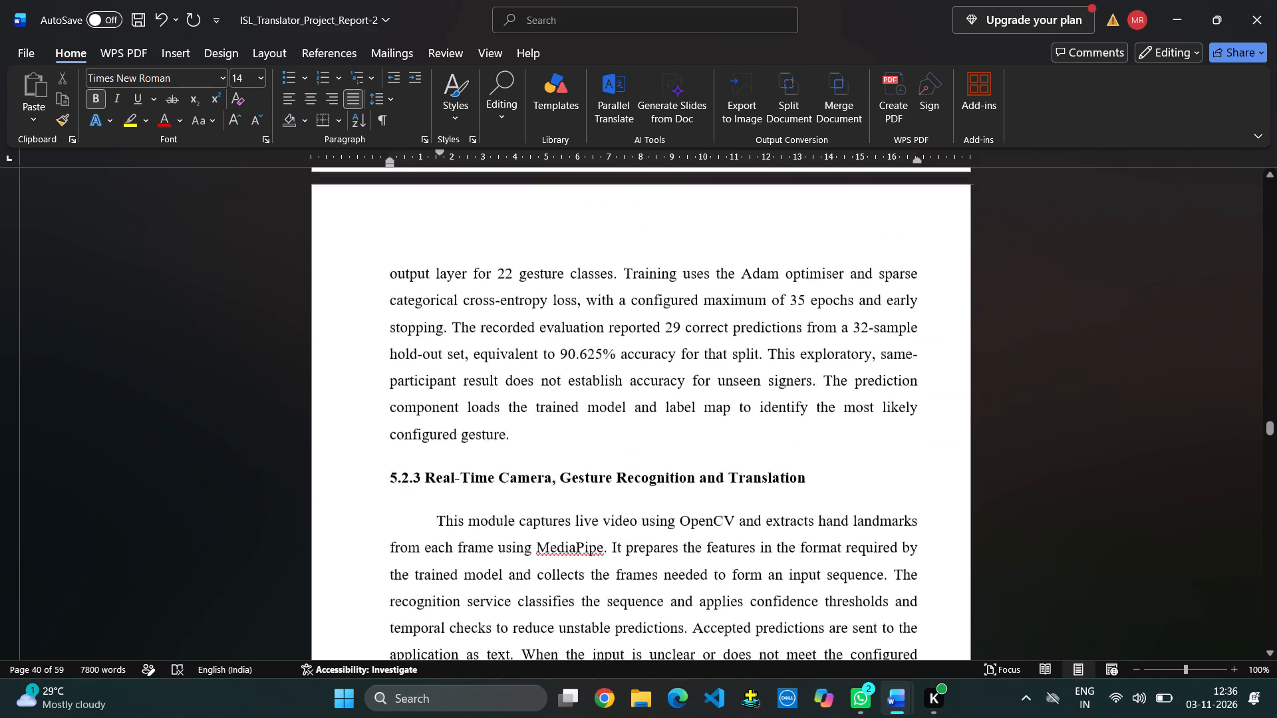
scroll(850, 310, down, 3)
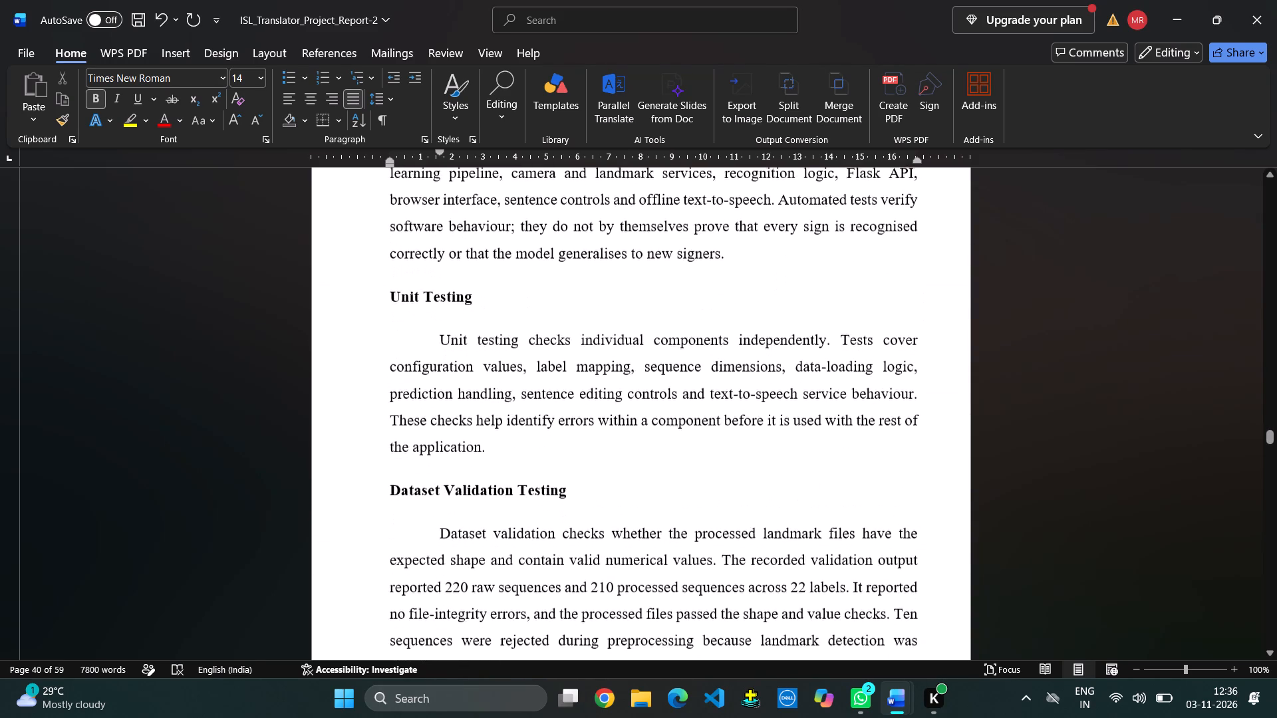
scroll(850, 310, down, 1)
scroll(850, 310, up, 1)
scroll(850, 310, down, 2)
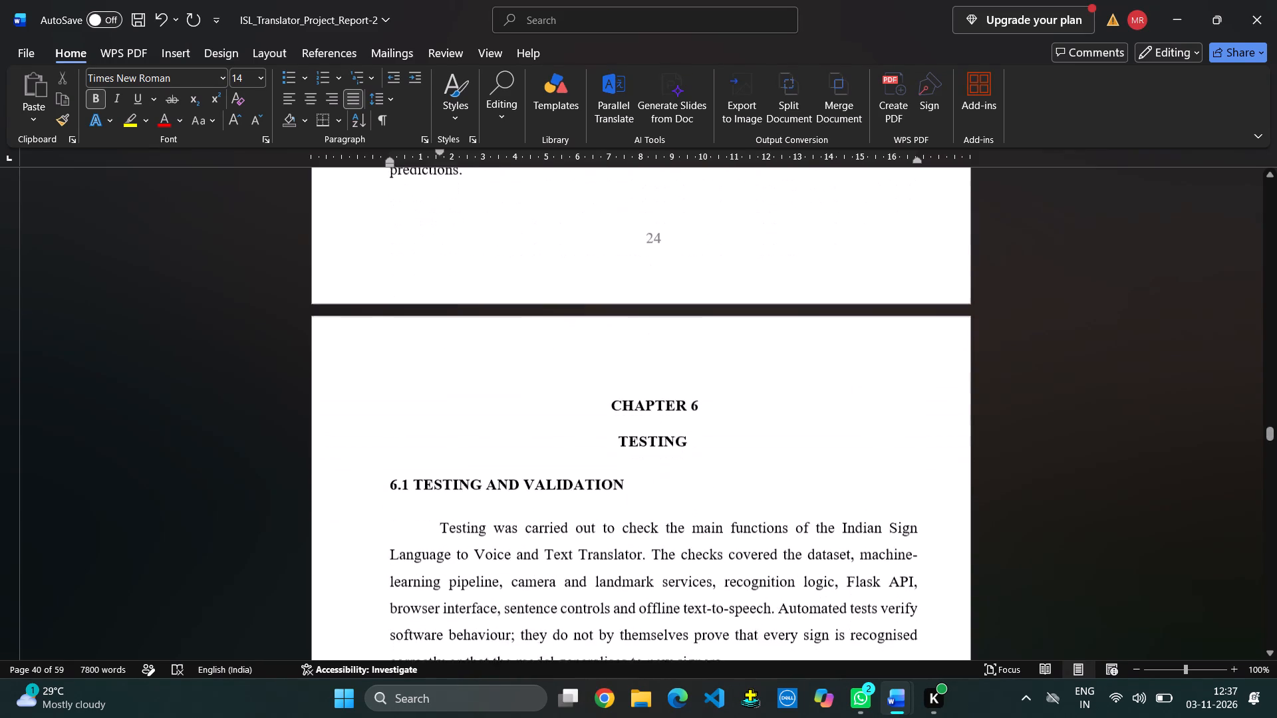
scroll(850, 310, down, 3)
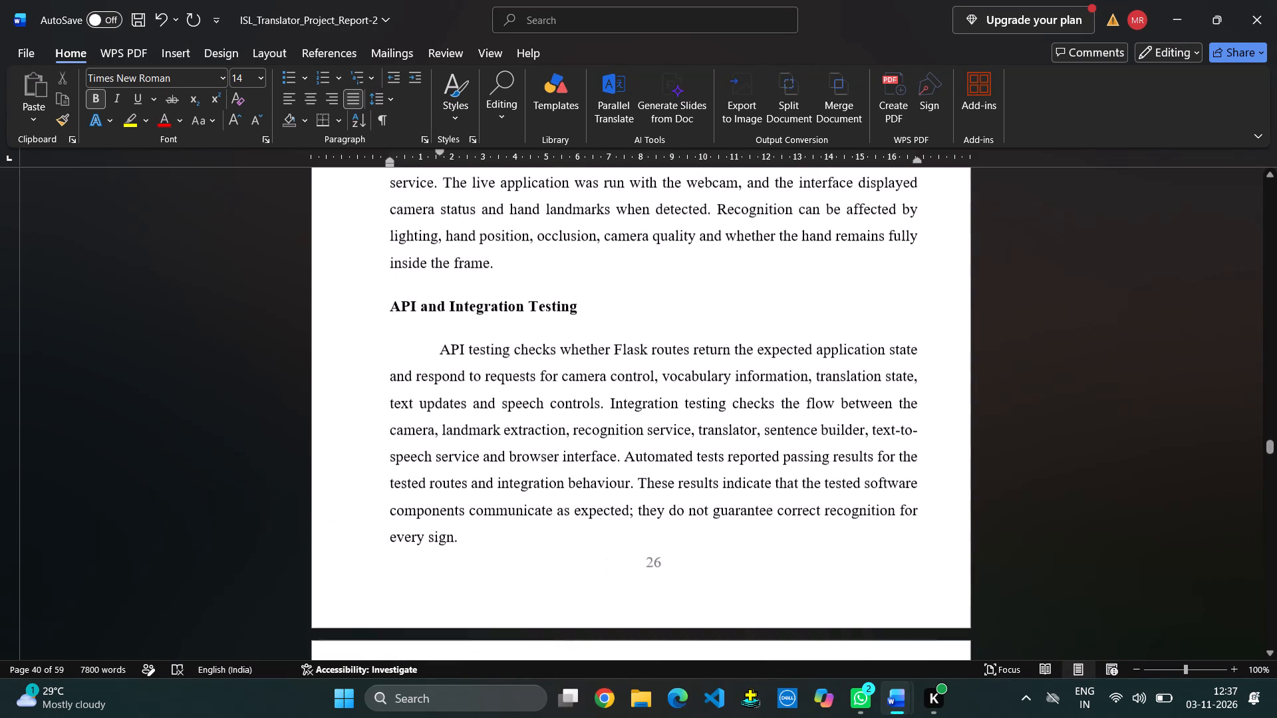
scroll(850, 310, down, 4)
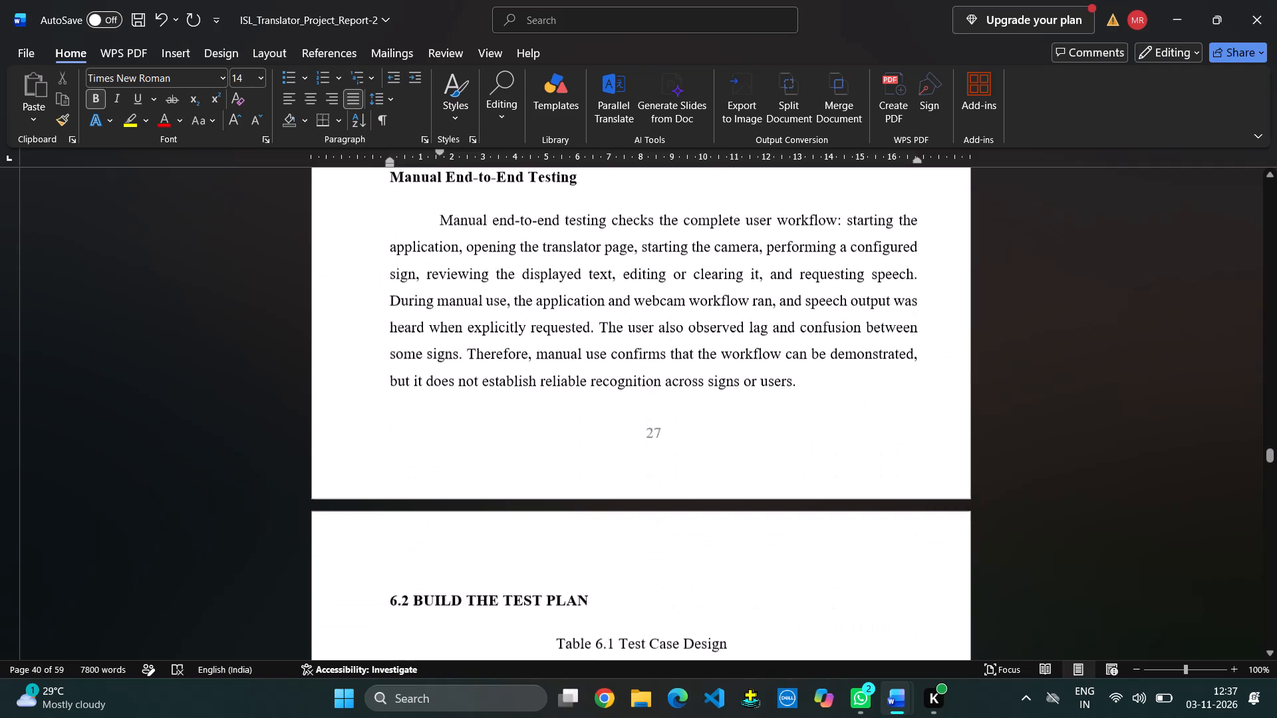
scroll(850, 310, down, 2)
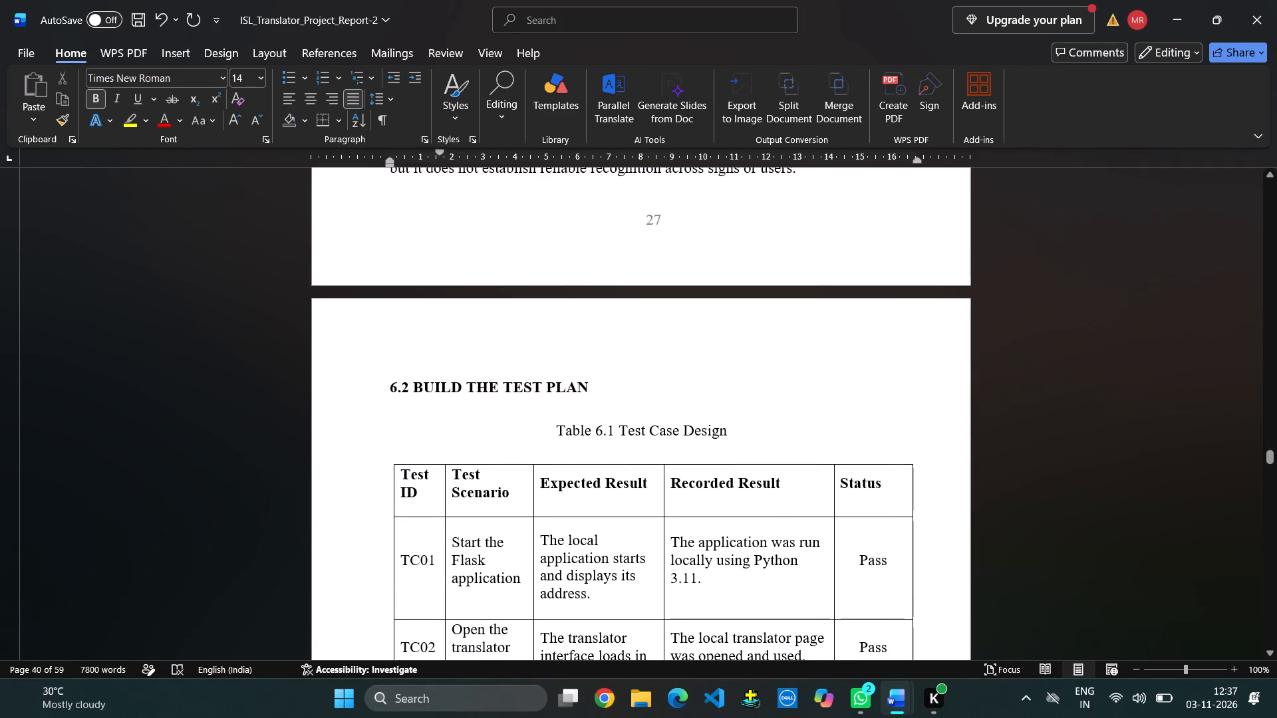
scroll(630, 433, down, 7)
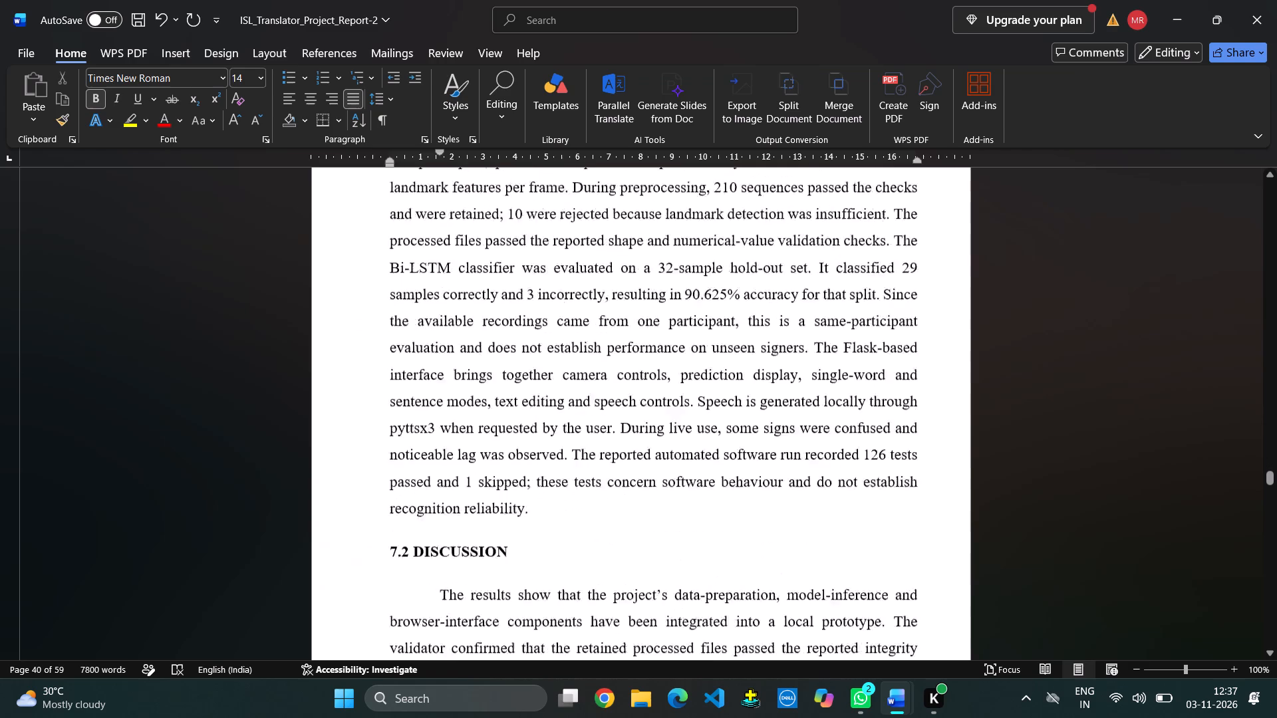
scroll(468, 350, down, 1)
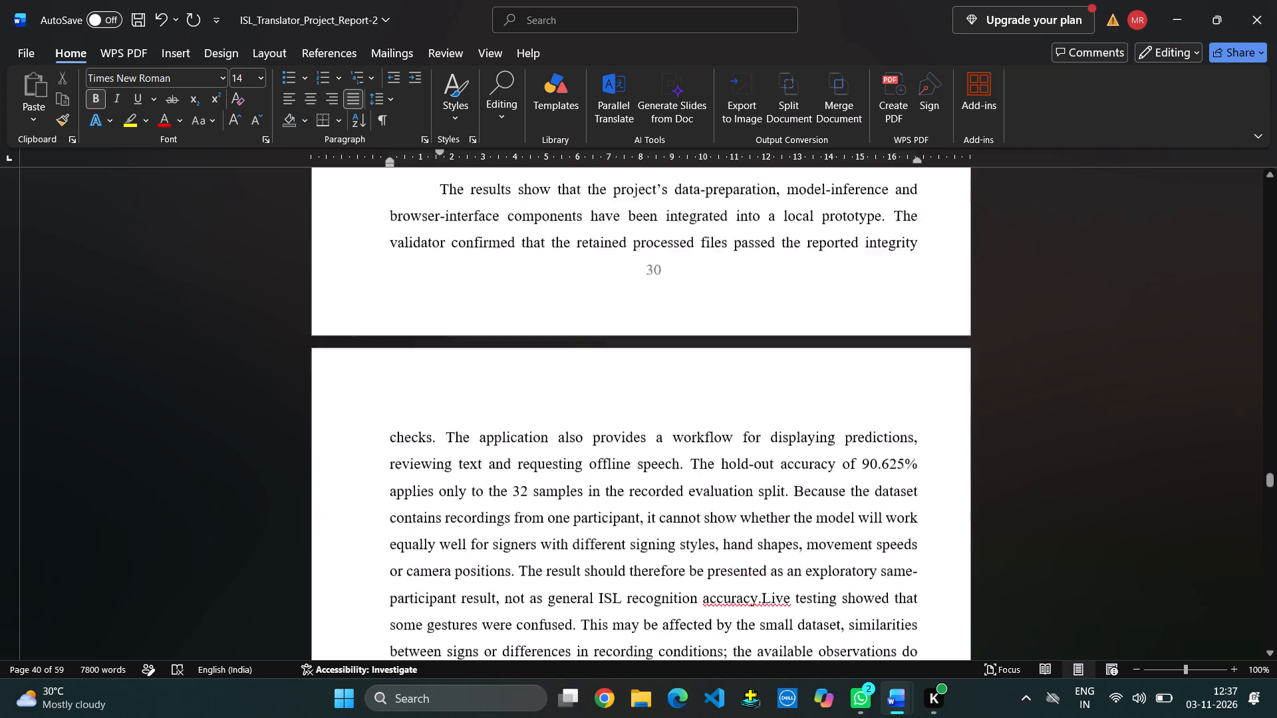
Remove the bold formatting from the Table 7.1 Model Evaluation Results caption.
scroll(468, 350, down, 3)
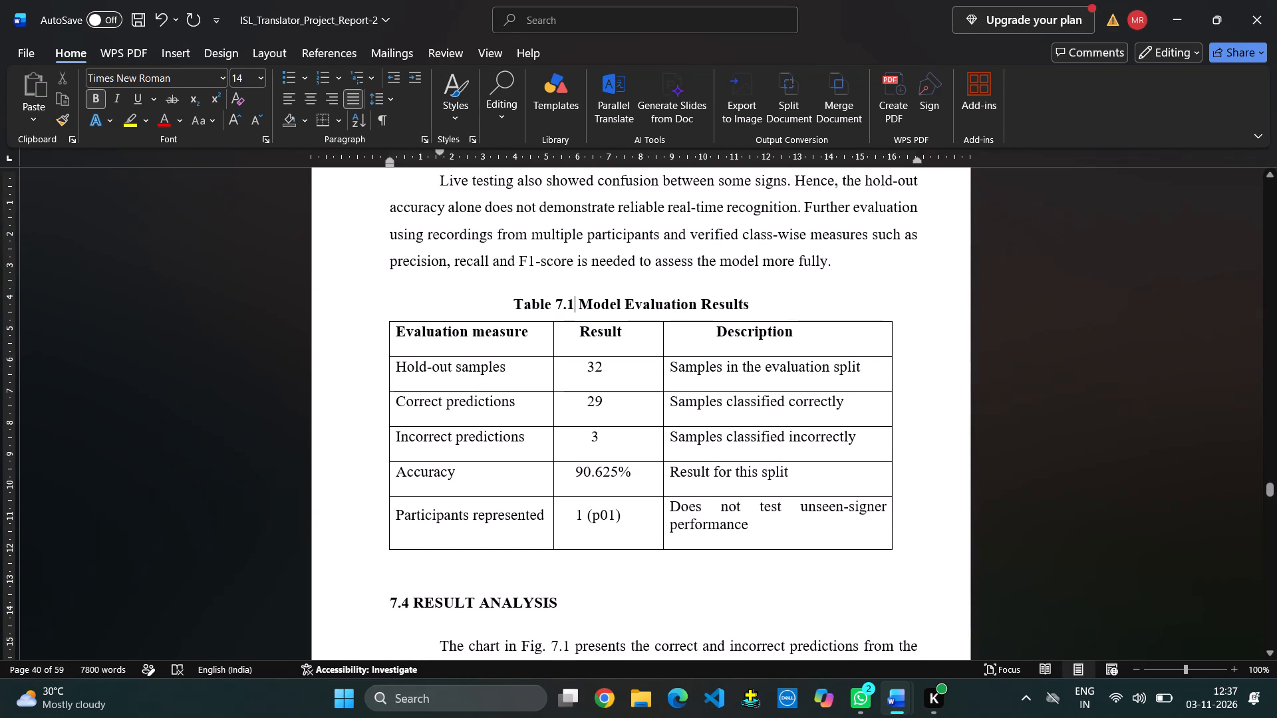
drag(513, 308, 740, 306)
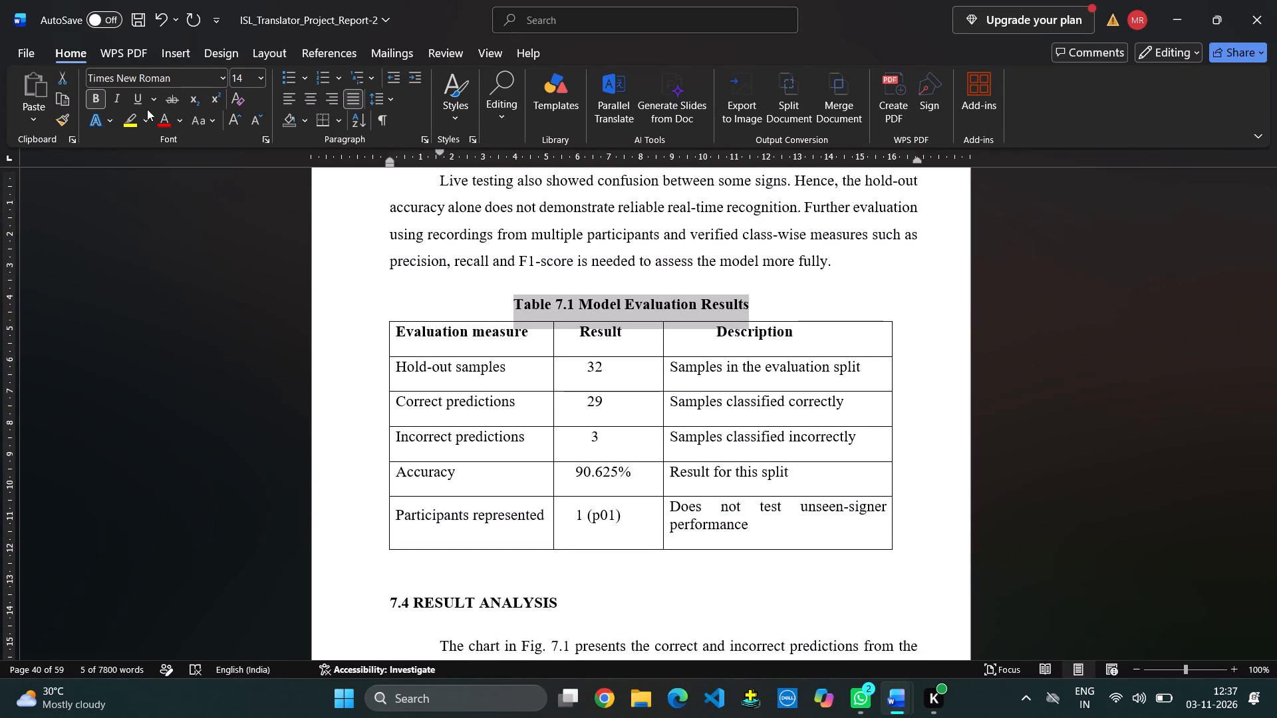
click(94, 96)
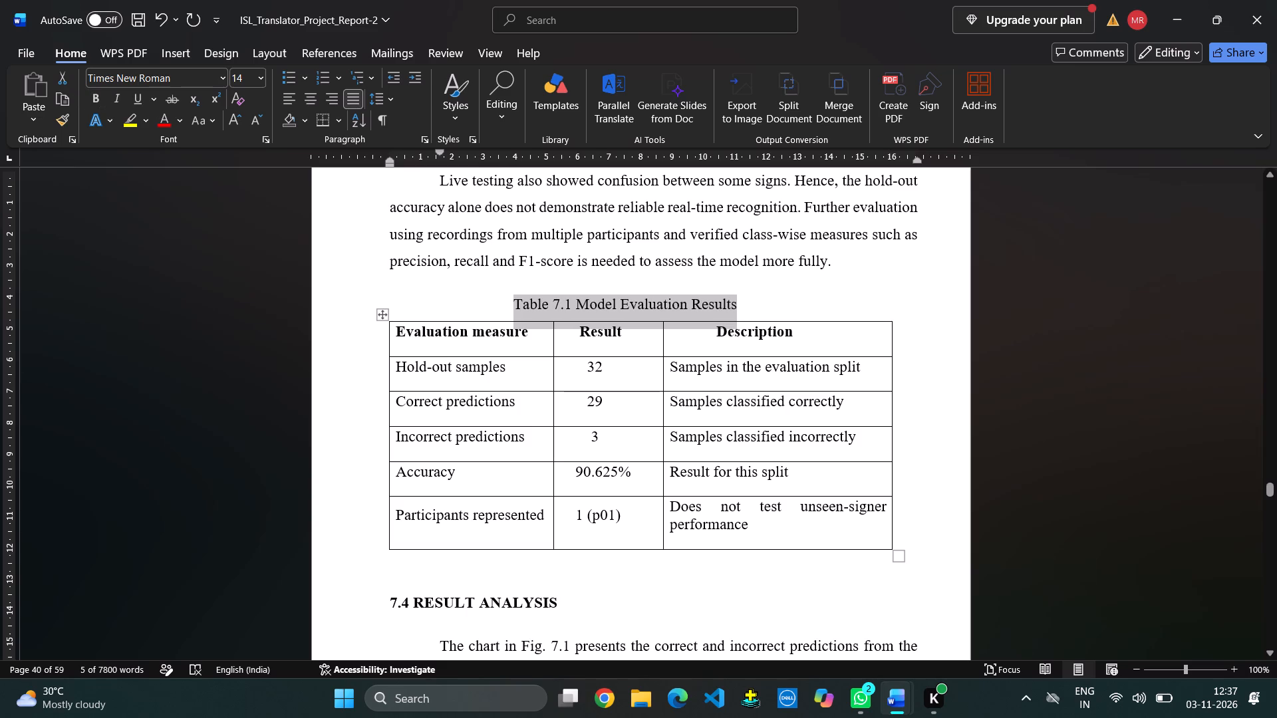
click(487, 322)
click(456, 312)
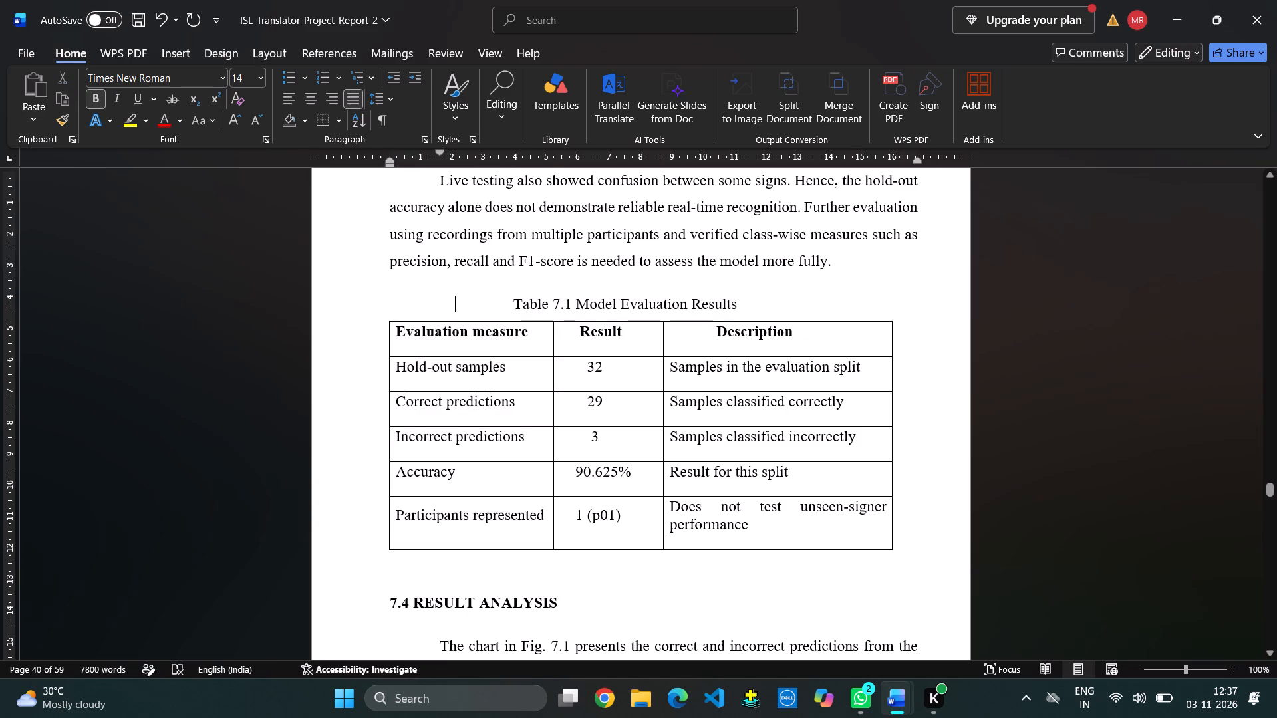
Set the page number of Summary of Recorded Evidence in the List of Tables to 32.
scroll(456, 312, up, 20)
scroll(456, 312, up, 20)
scroll(456, 312, up, 20)
click(456, 312)
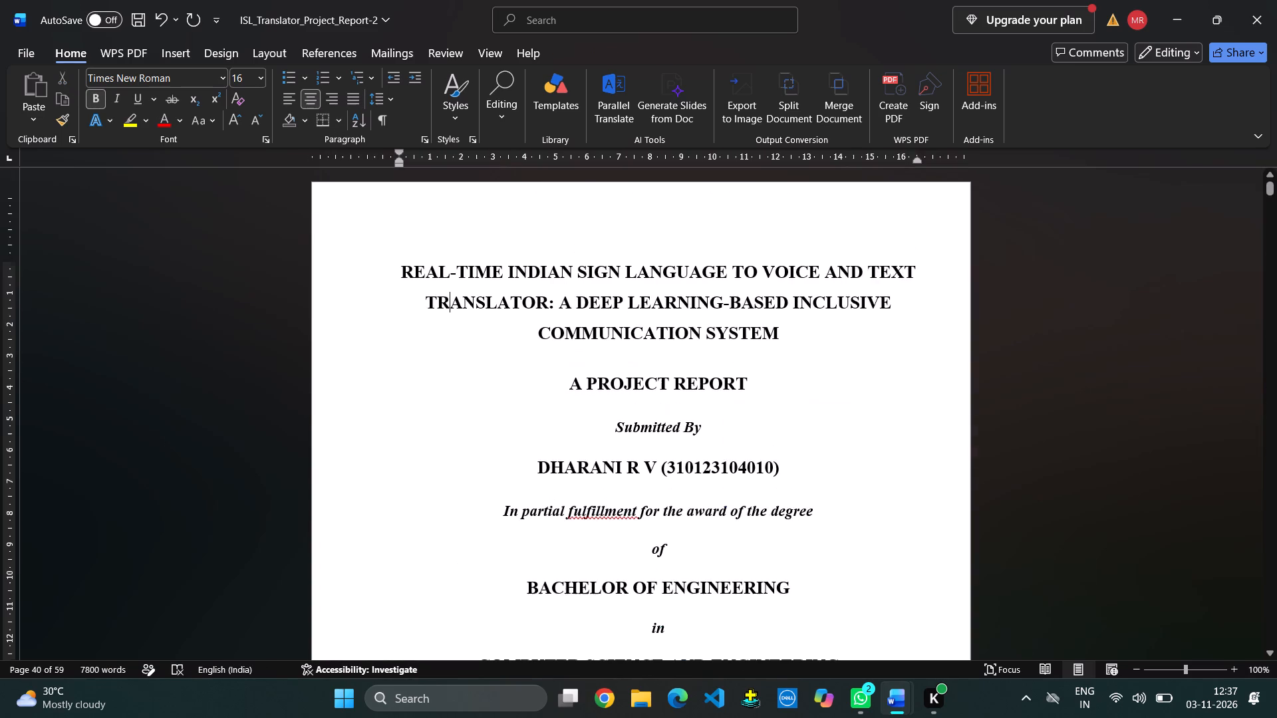
scroll(456, 312, up, 20)
scroll(456, 312, up, 20)
scroll(456, 312, up, 10)
scroll(456, 312, down, 10)
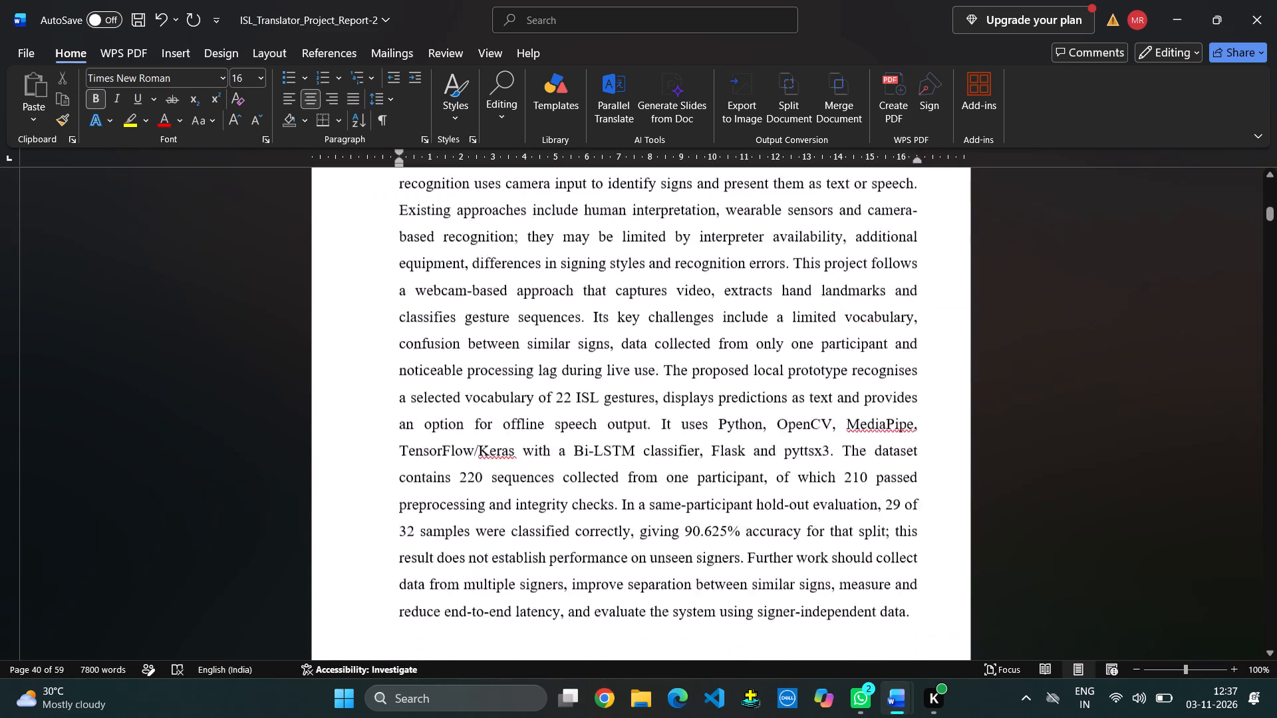
scroll(456, 312, down, 4)
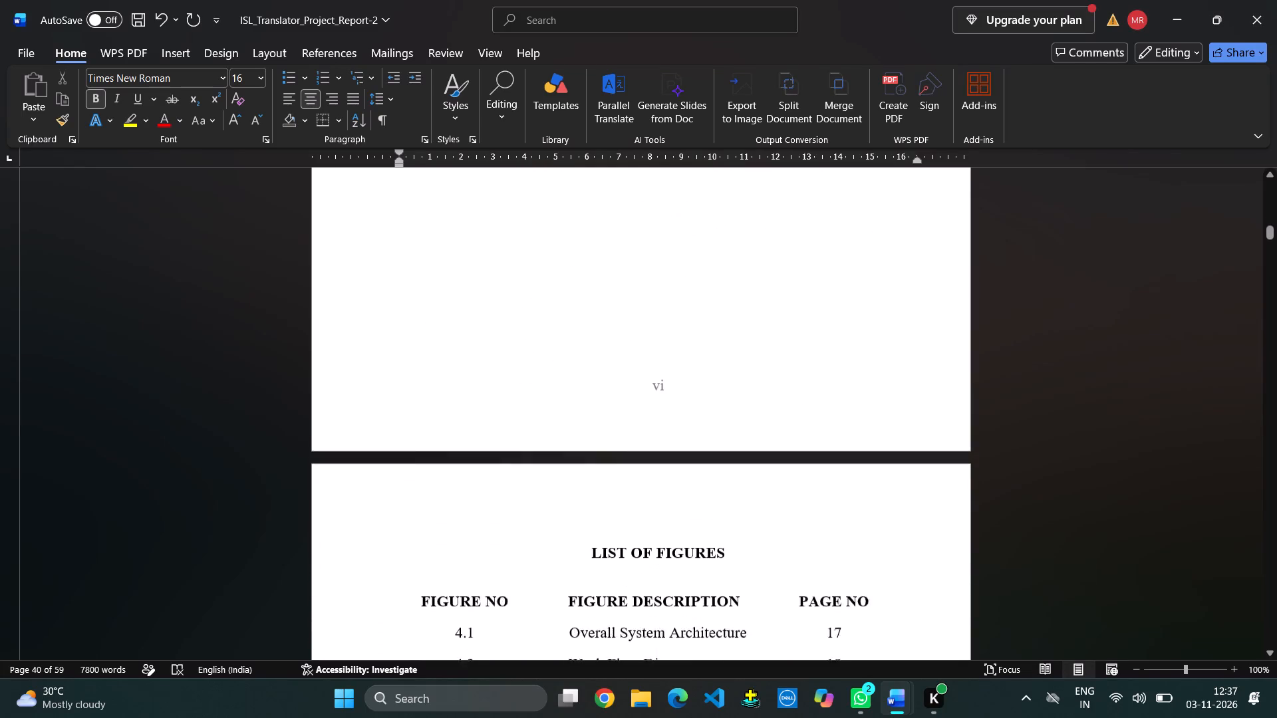
scroll(456, 312, down, 3)
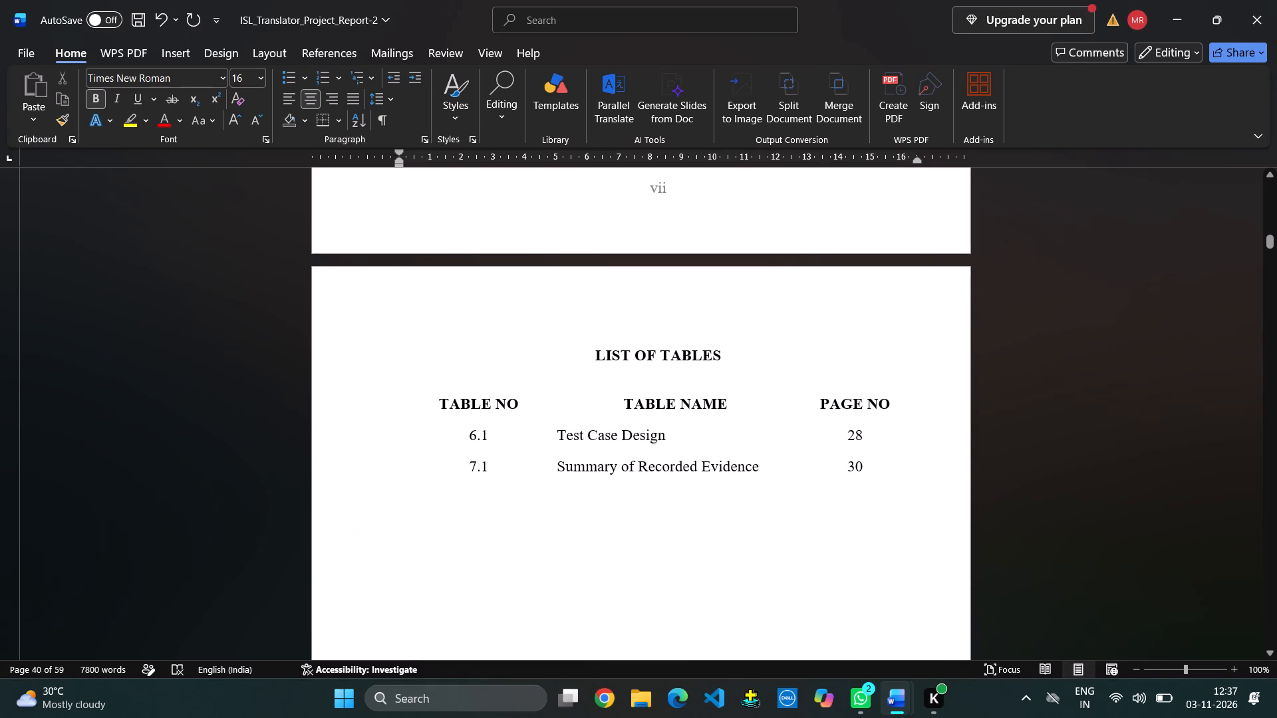
click(864, 471)
key(BackSpace)
key(2)
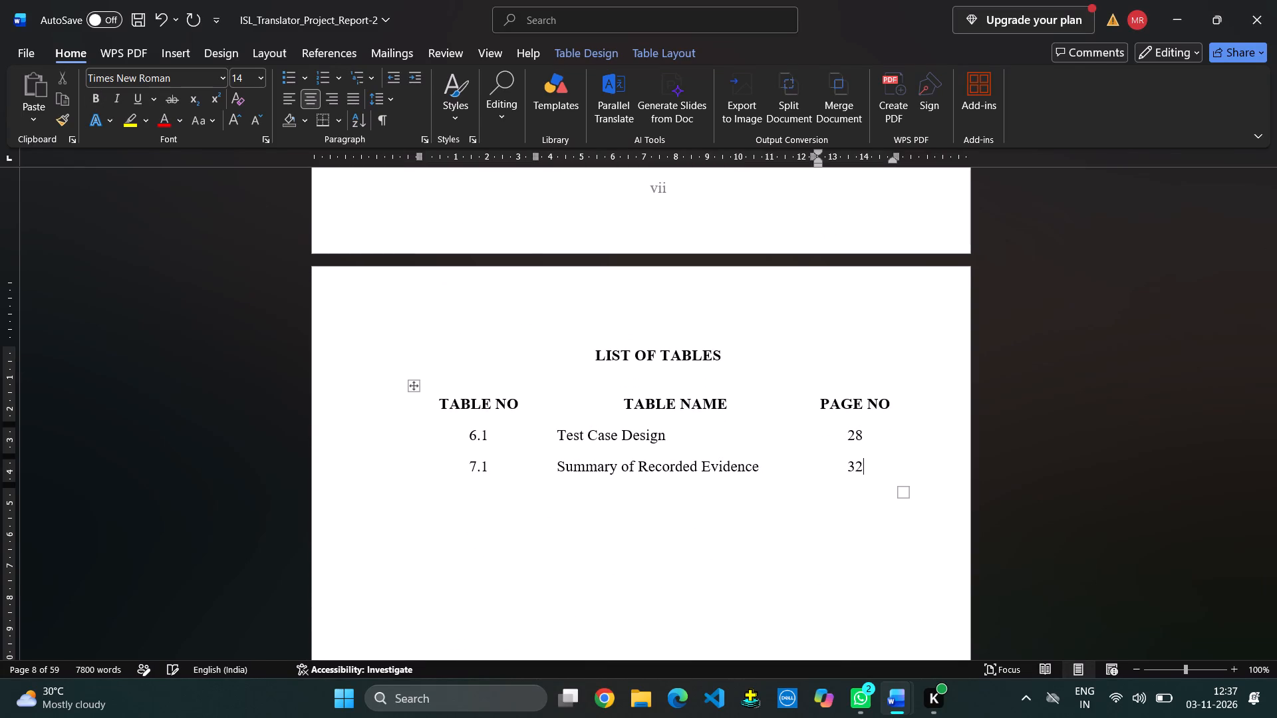
Review Chapter 1 of the ISL Translator report from the Introduction through the end of section 1.2 Scope.
scroll(864, 471, down, 7)
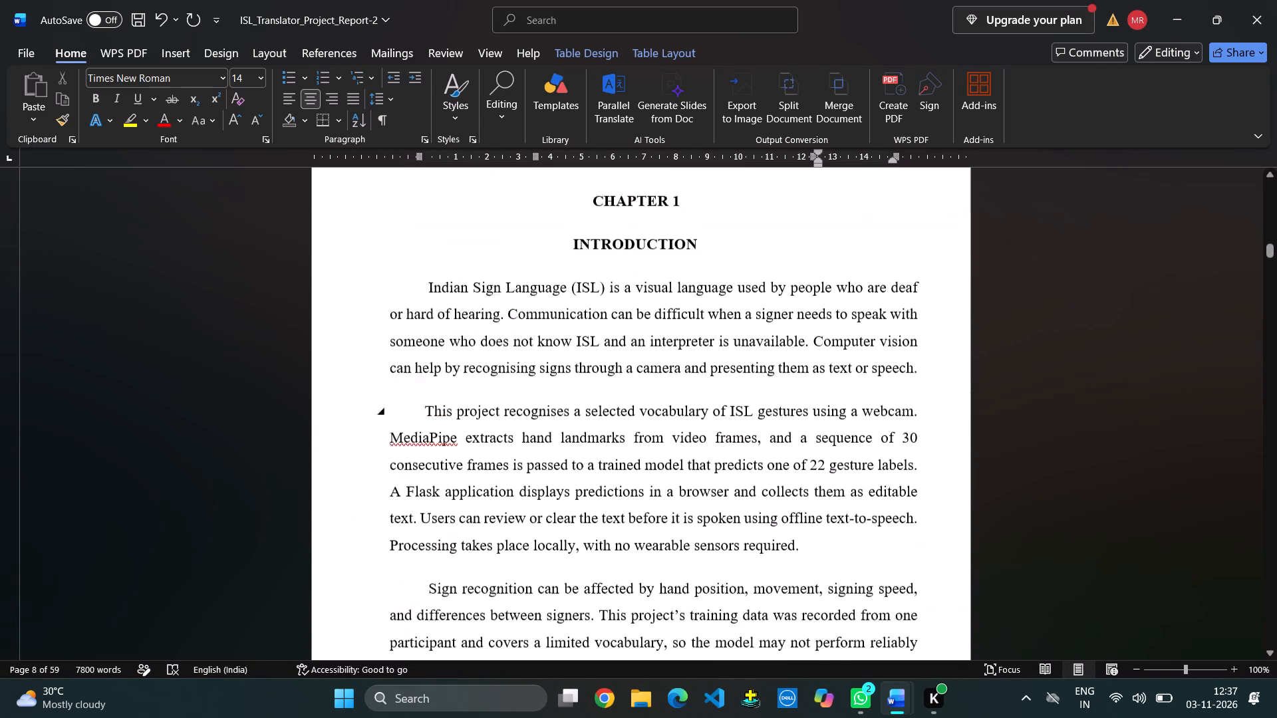
scroll(864, 471, down, 3)
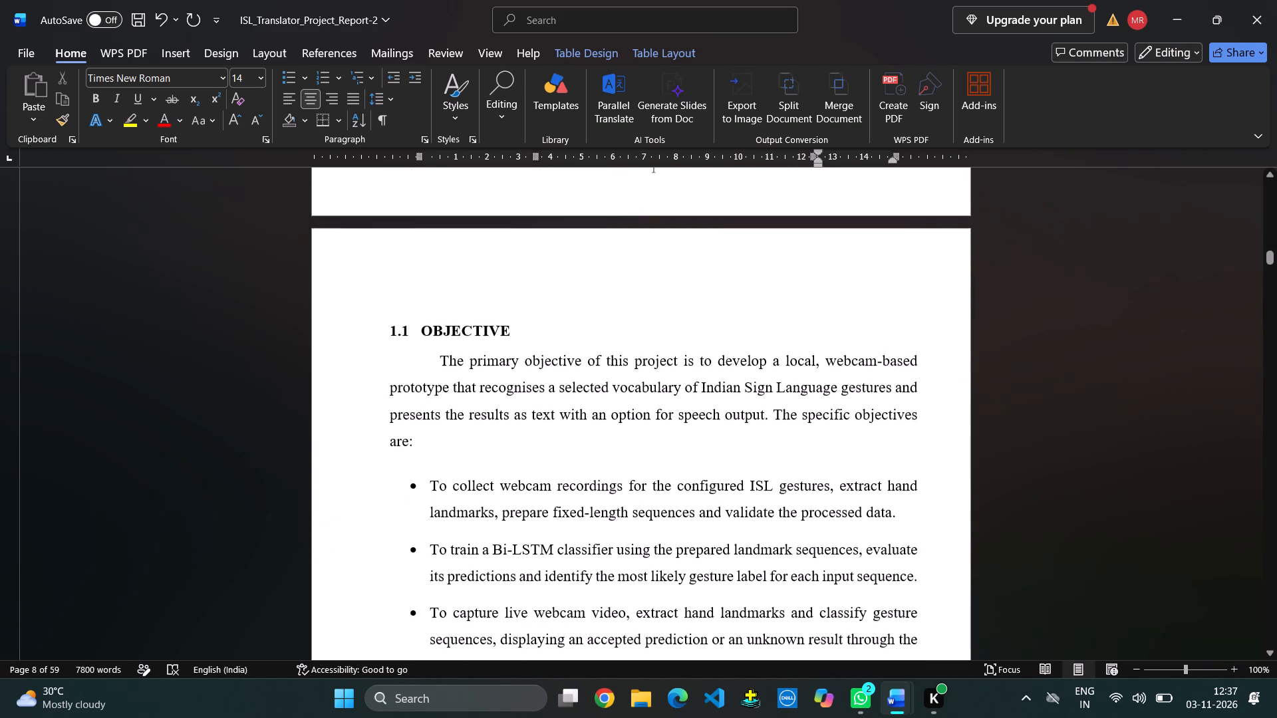
scroll(864, 471, down, 1)
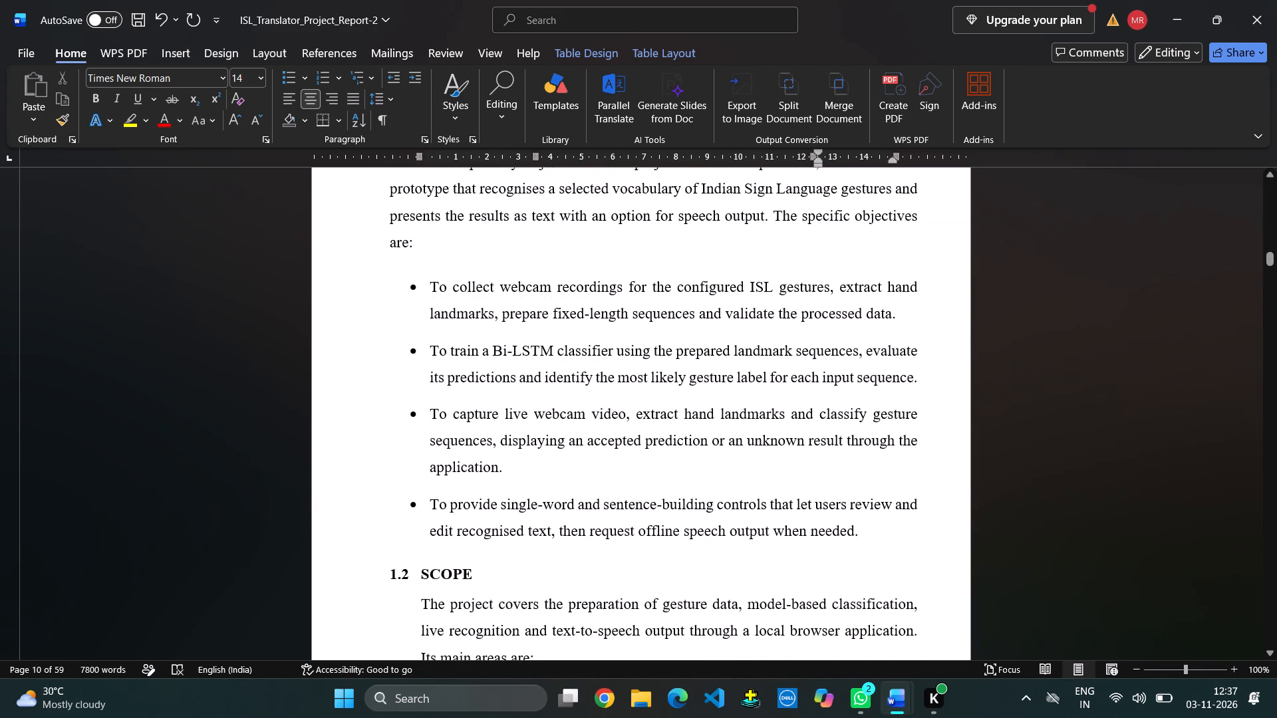
scroll(864, 471, down, 2)
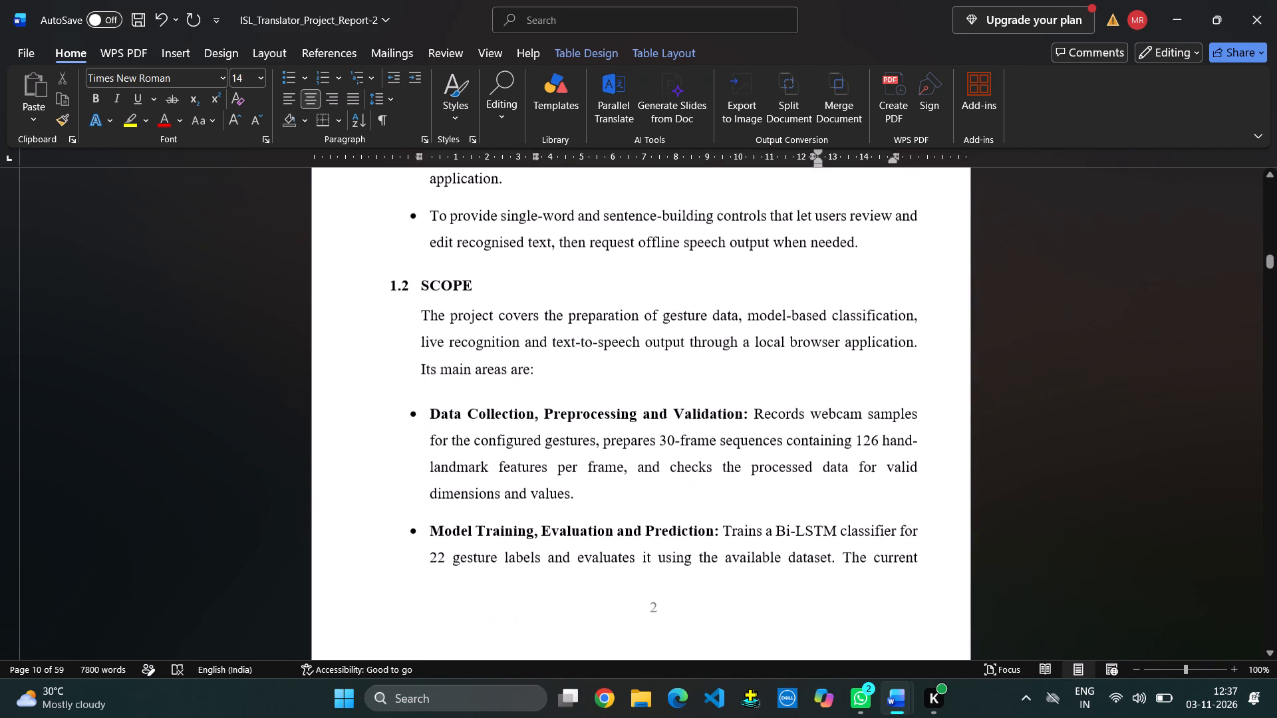
scroll(864, 471, down, 1)
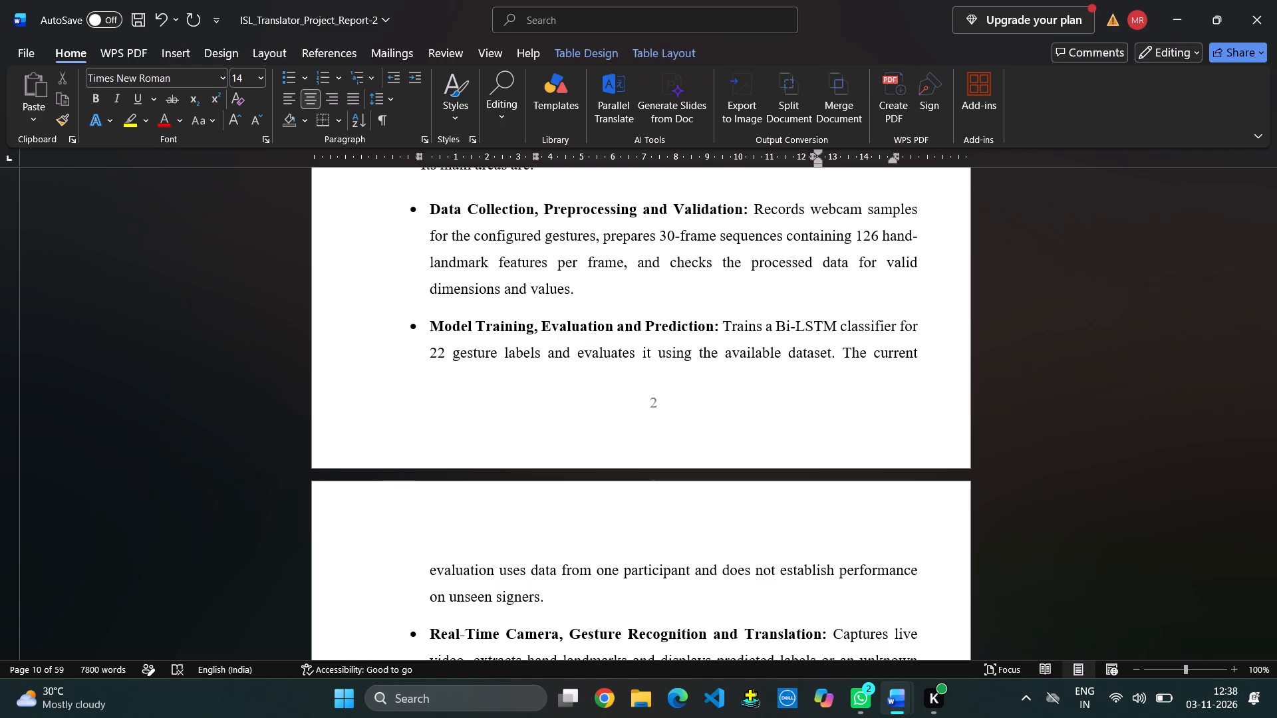
scroll(864, 471, down, 4)
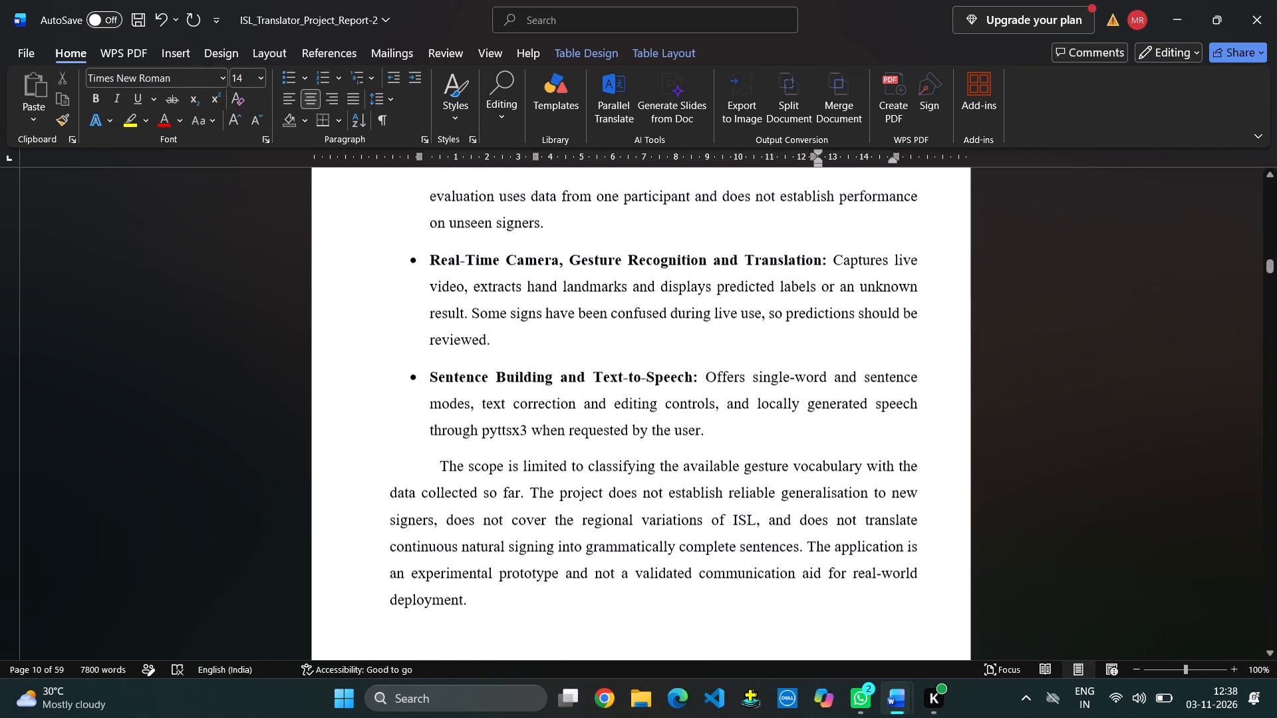
scroll(864, 471, down, 1)
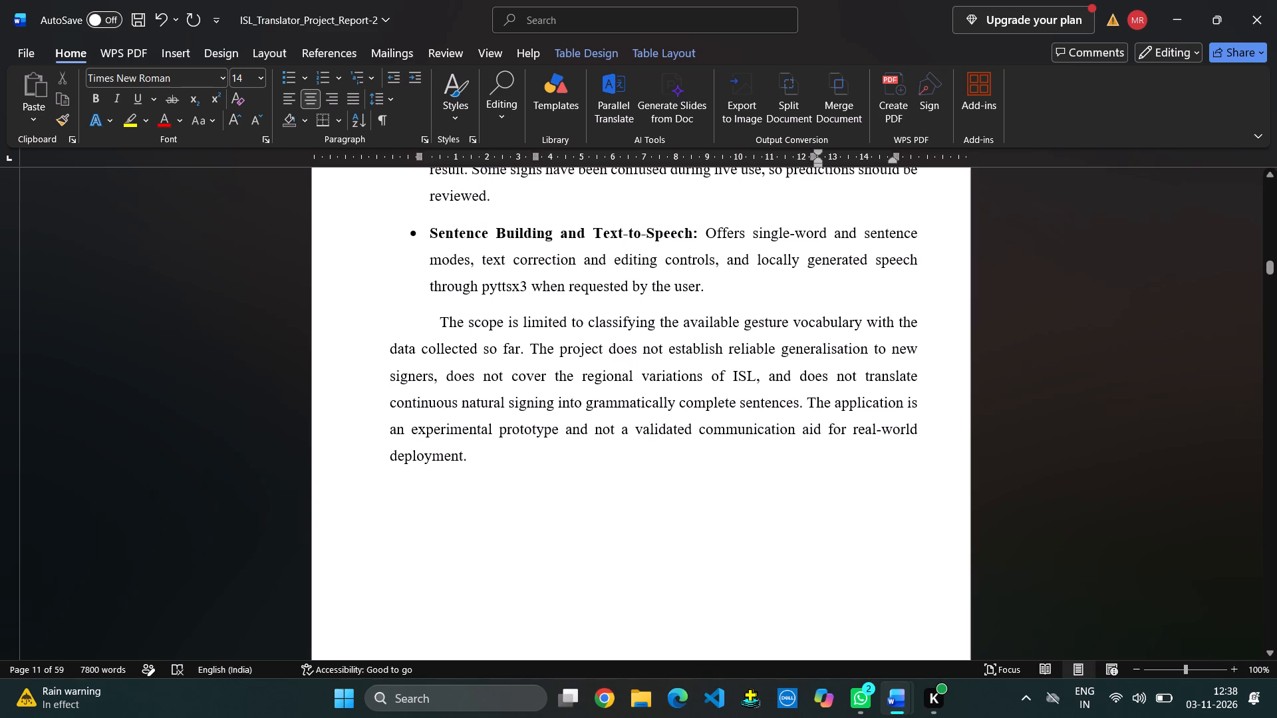
scroll(864, 471, down, 1)
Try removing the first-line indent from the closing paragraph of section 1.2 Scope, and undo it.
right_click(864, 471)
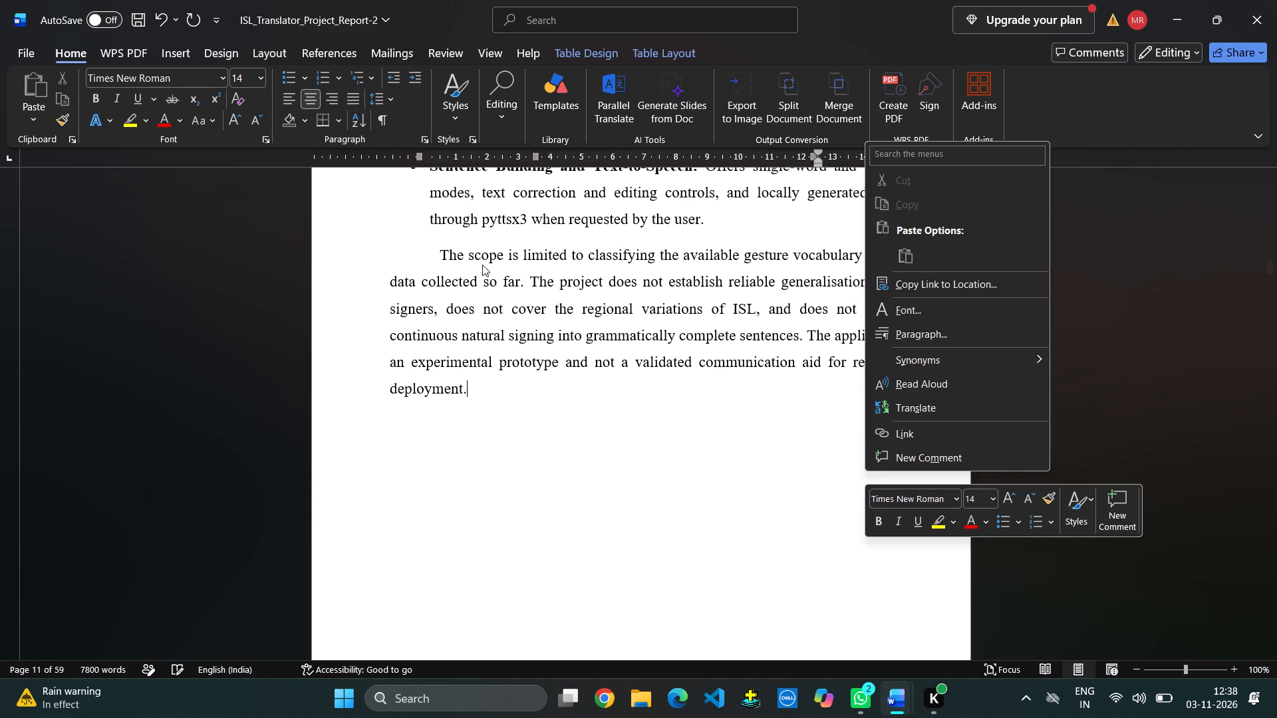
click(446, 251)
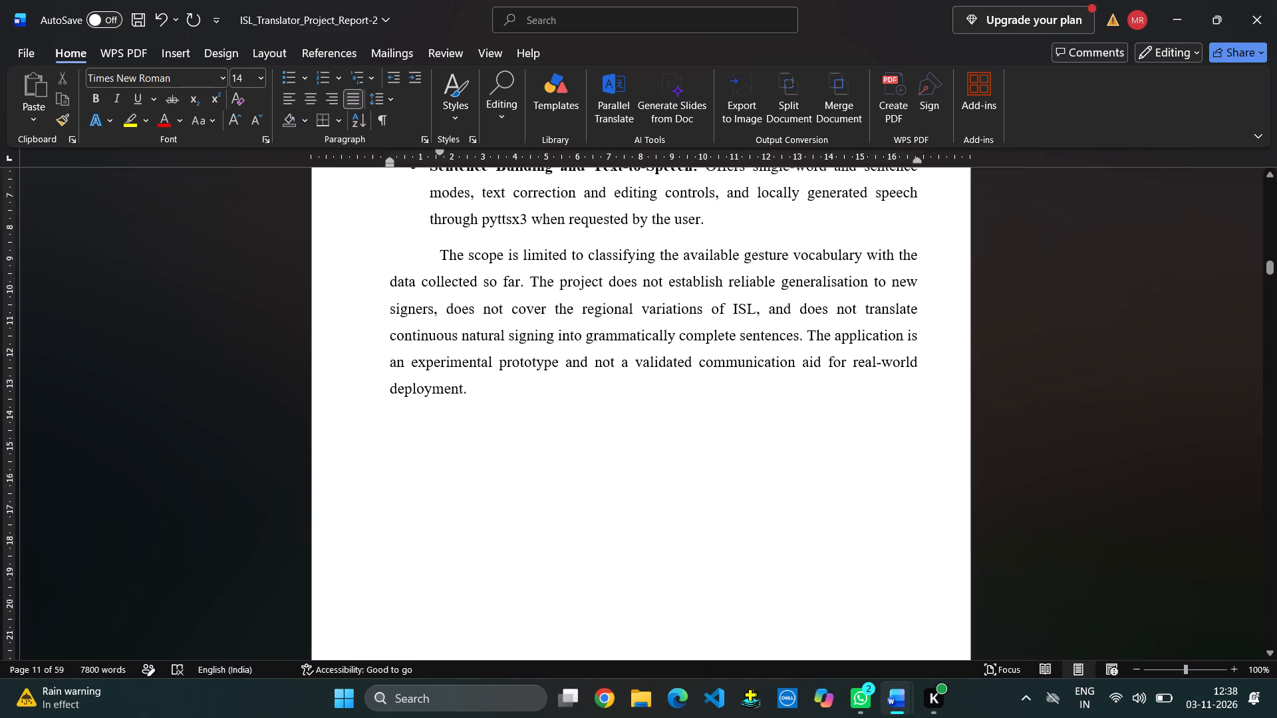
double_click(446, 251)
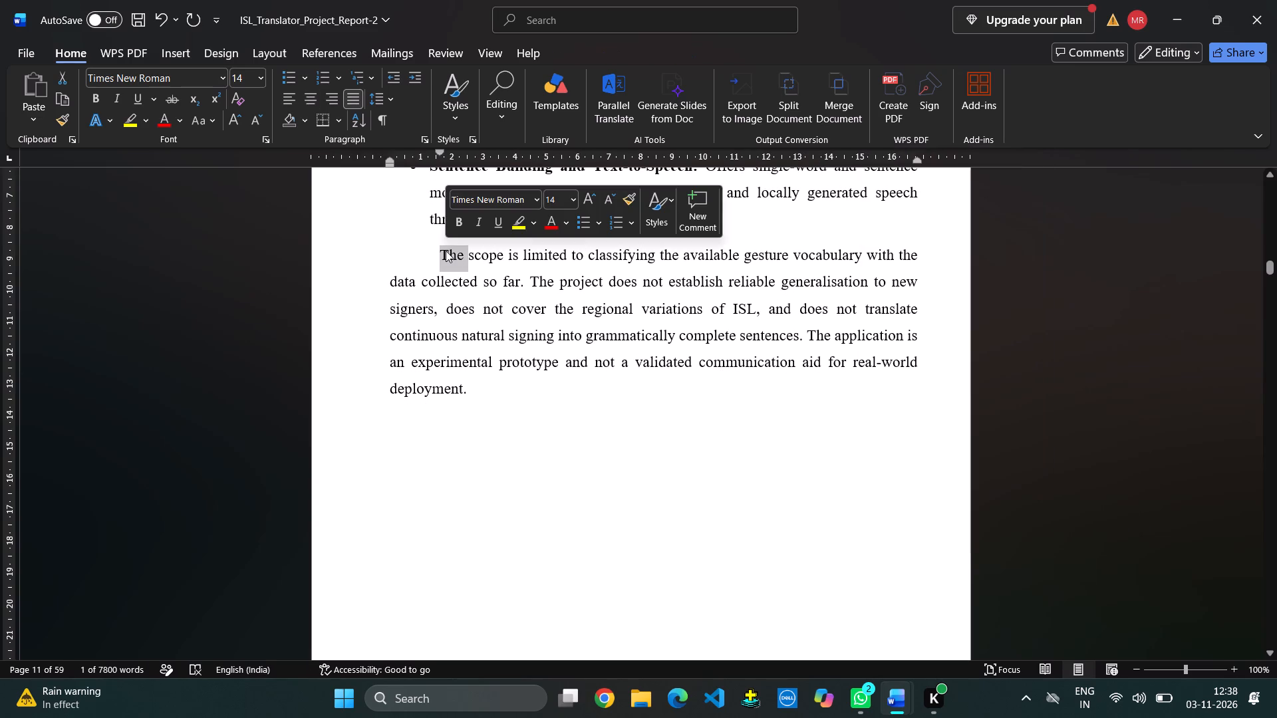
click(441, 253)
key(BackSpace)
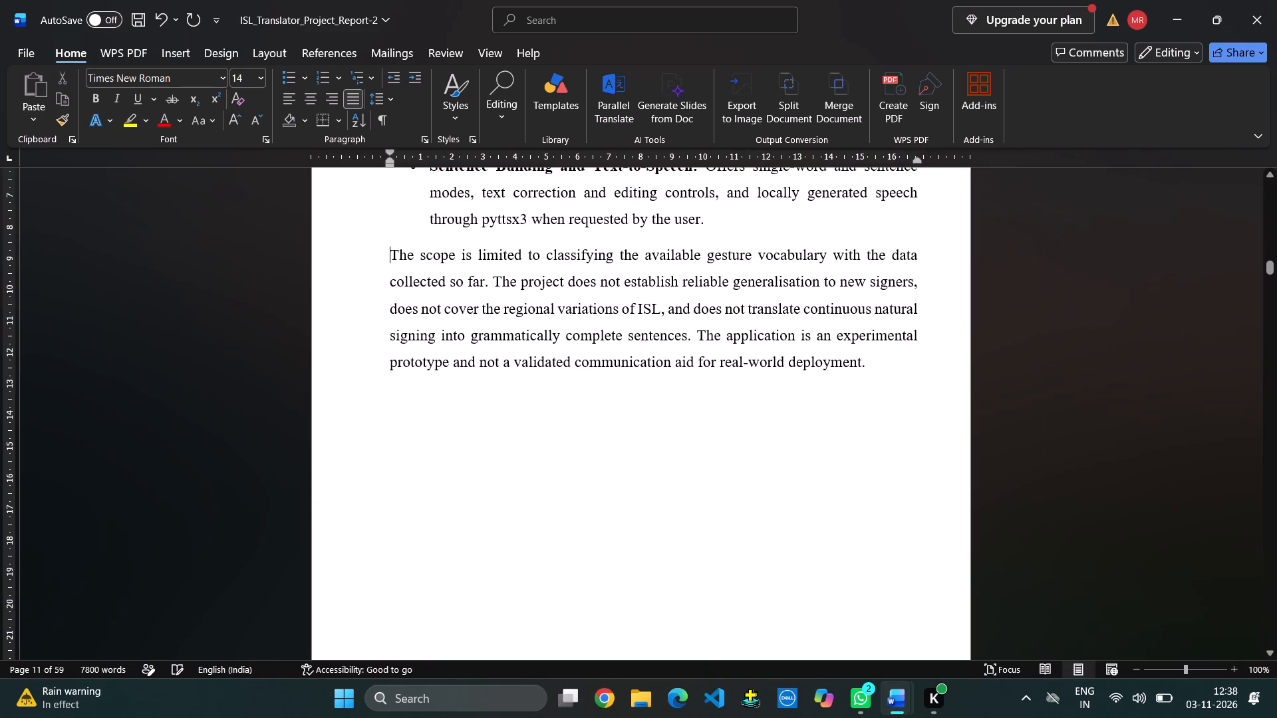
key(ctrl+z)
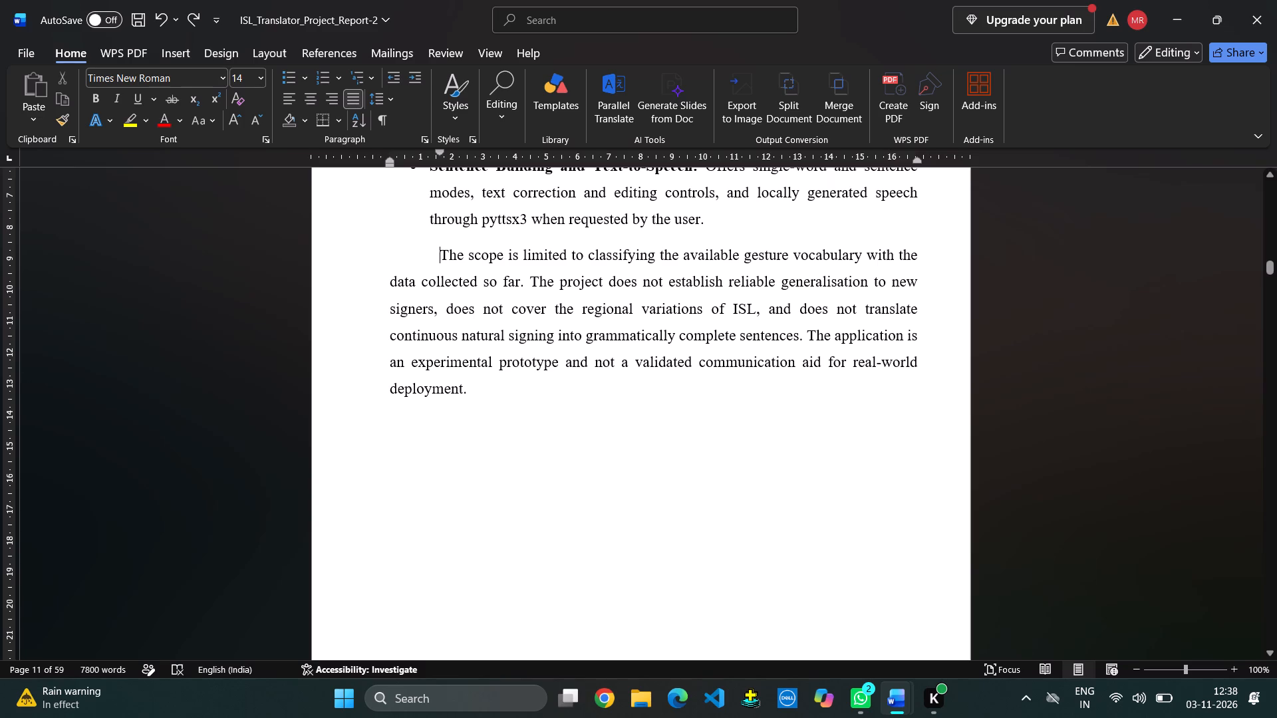
Review the first Literature Survey entry in Chapter 2 through to the start of the second entry.
scroll(453, 267, down, 3)
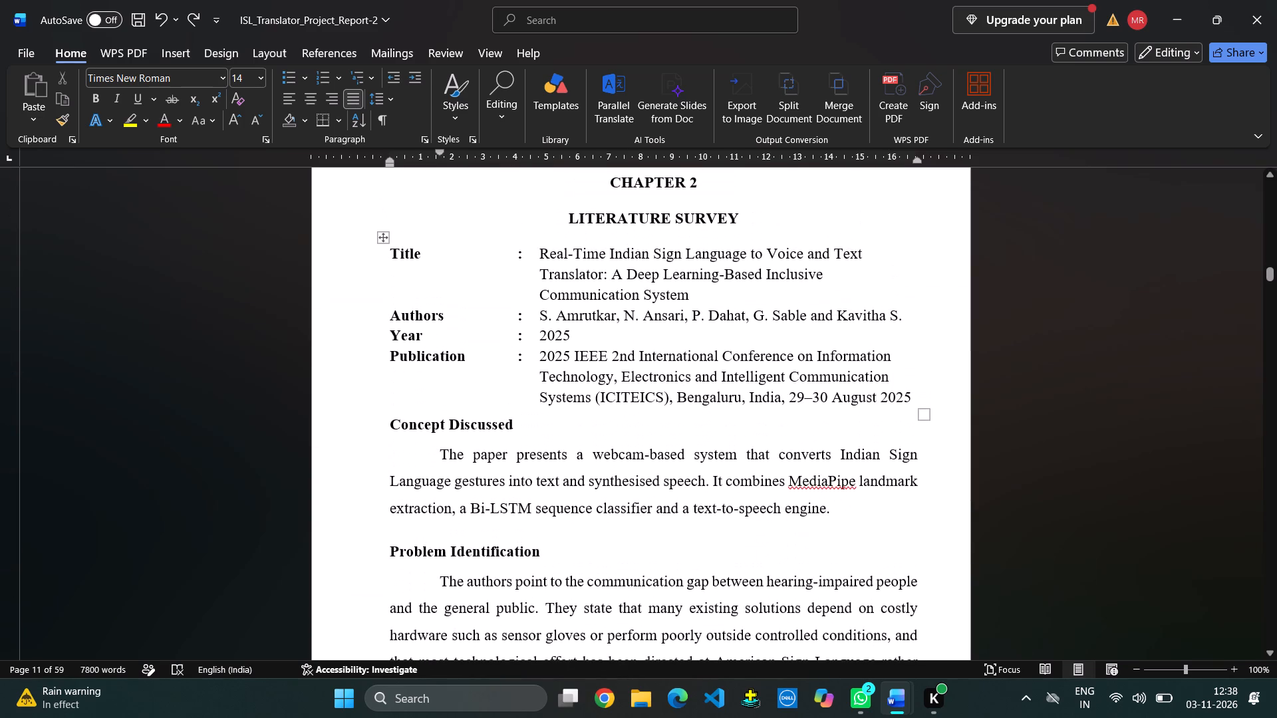
scroll(453, 267, down, 2)
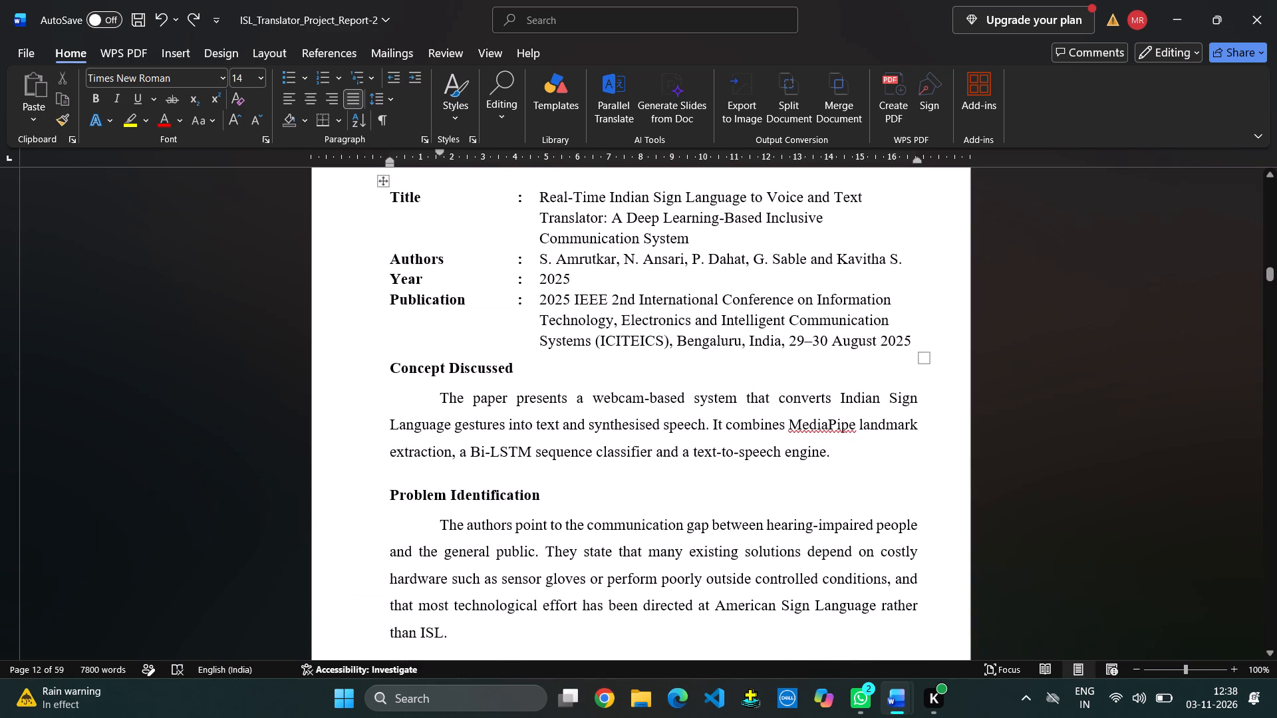
scroll(453, 267, down, 3)
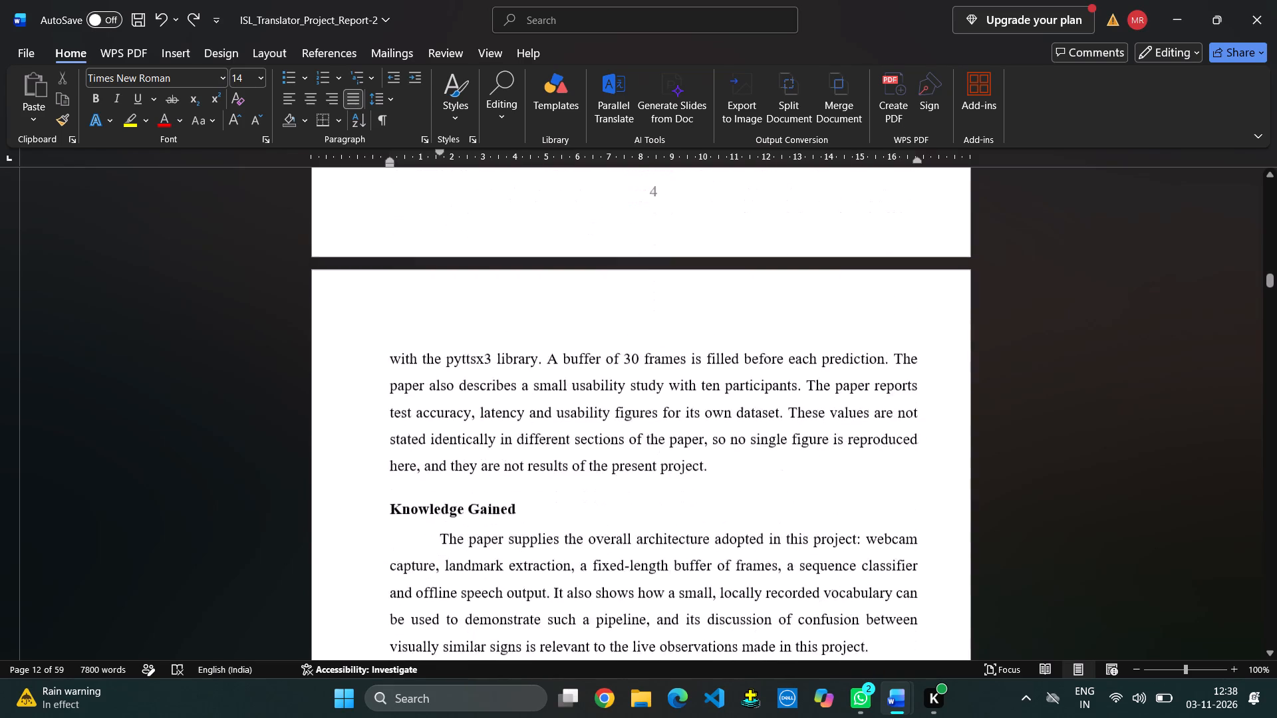
scroll(453, 267, down, 4)
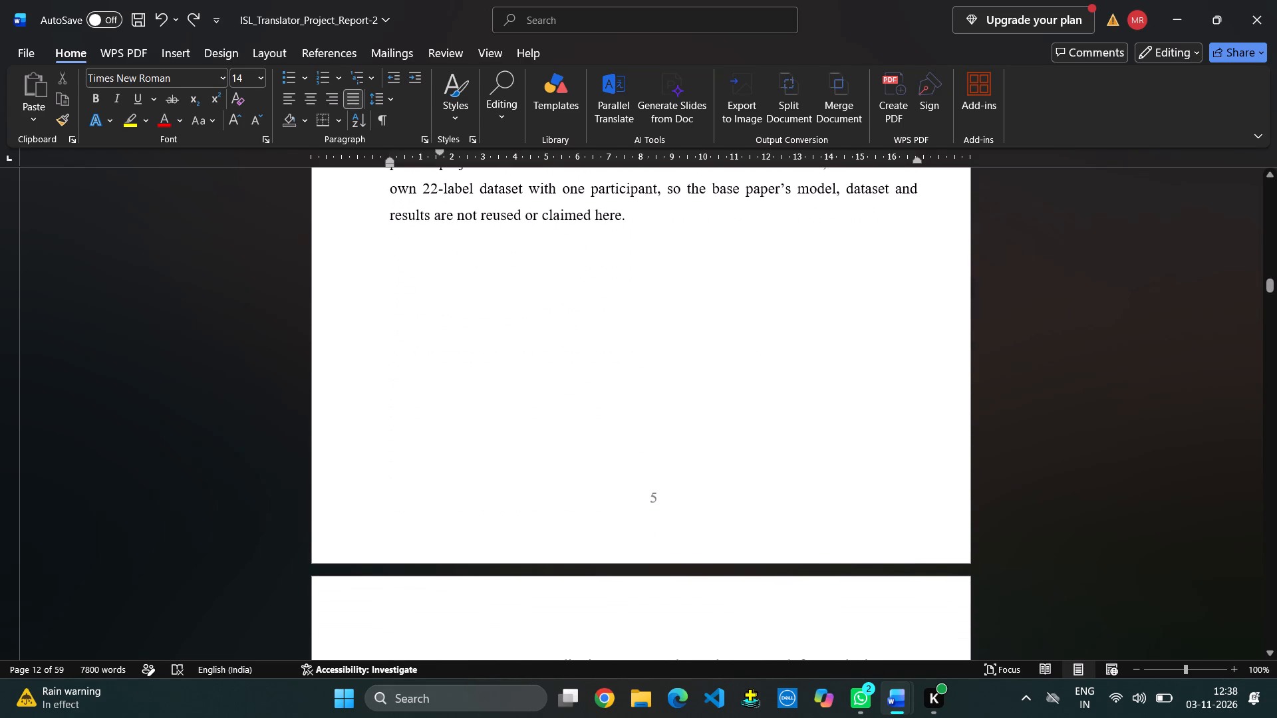
scroll(473, 398, down, 1)
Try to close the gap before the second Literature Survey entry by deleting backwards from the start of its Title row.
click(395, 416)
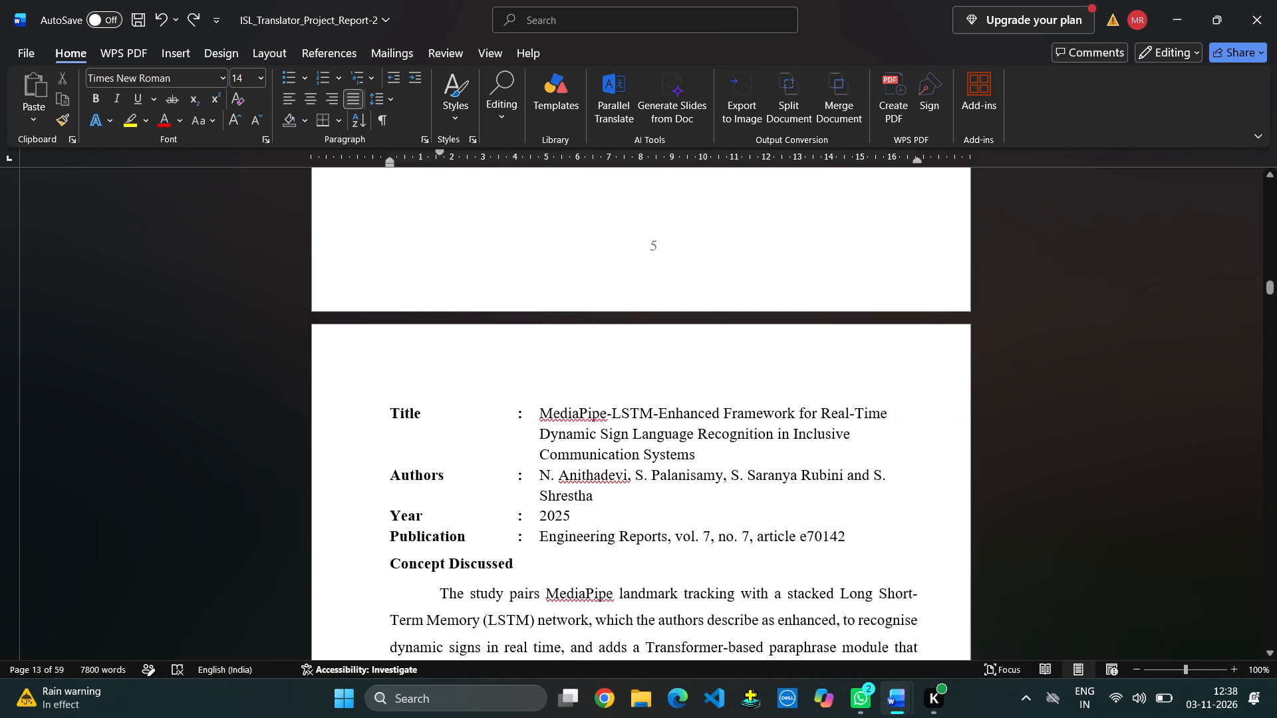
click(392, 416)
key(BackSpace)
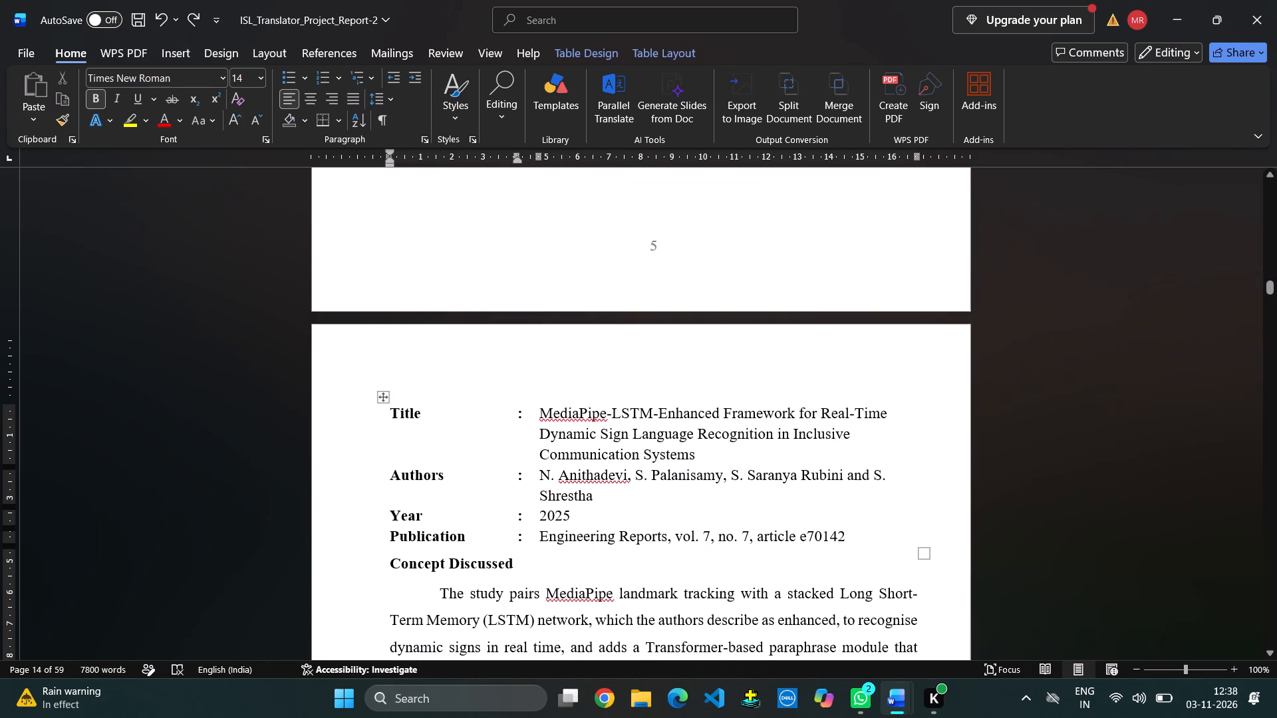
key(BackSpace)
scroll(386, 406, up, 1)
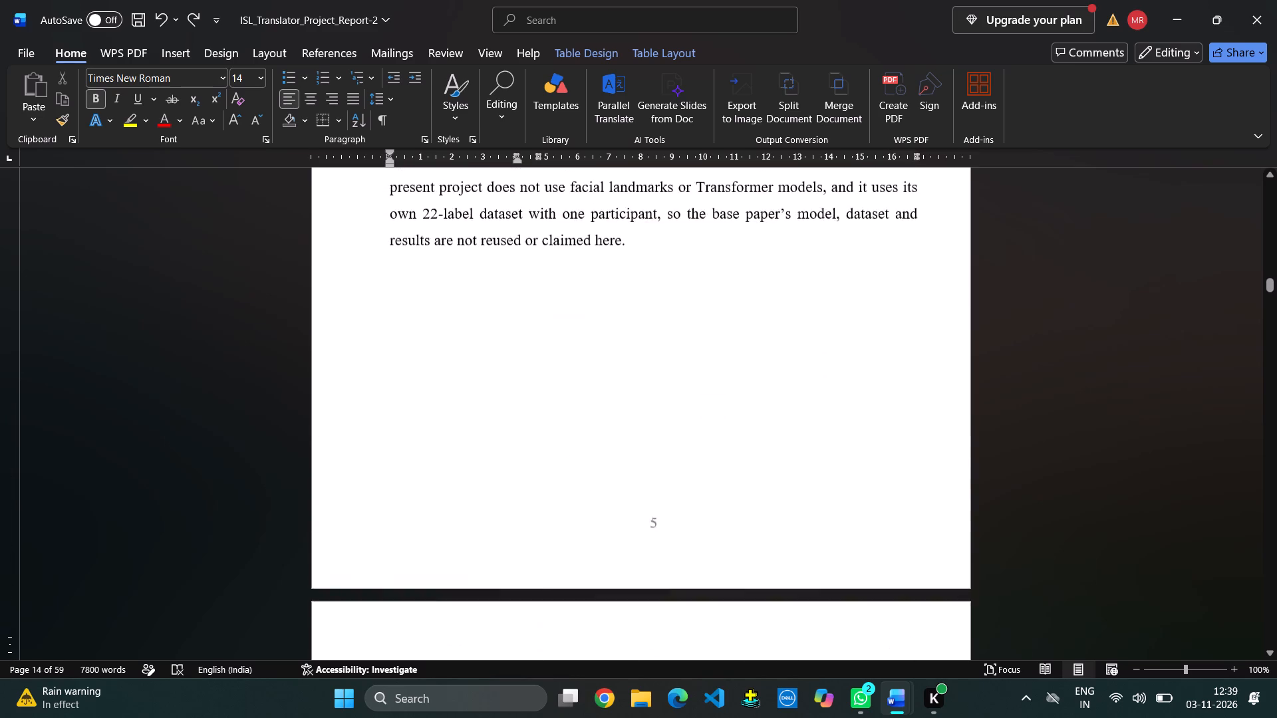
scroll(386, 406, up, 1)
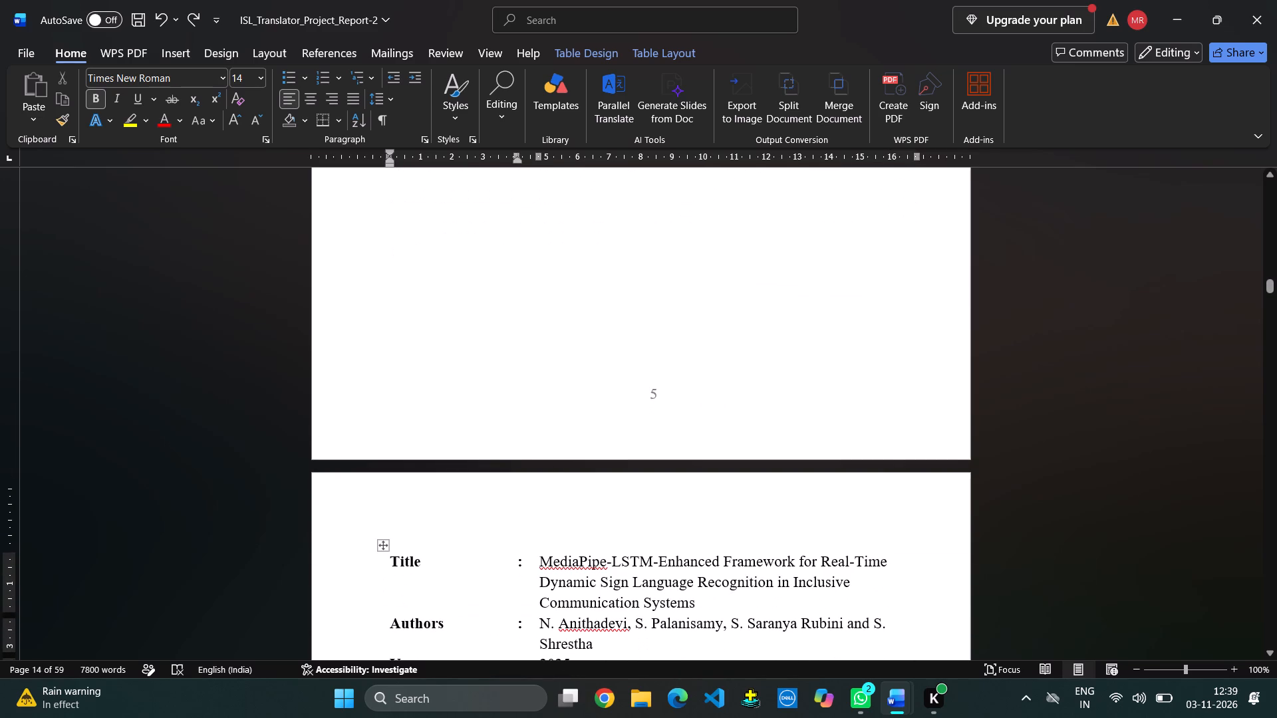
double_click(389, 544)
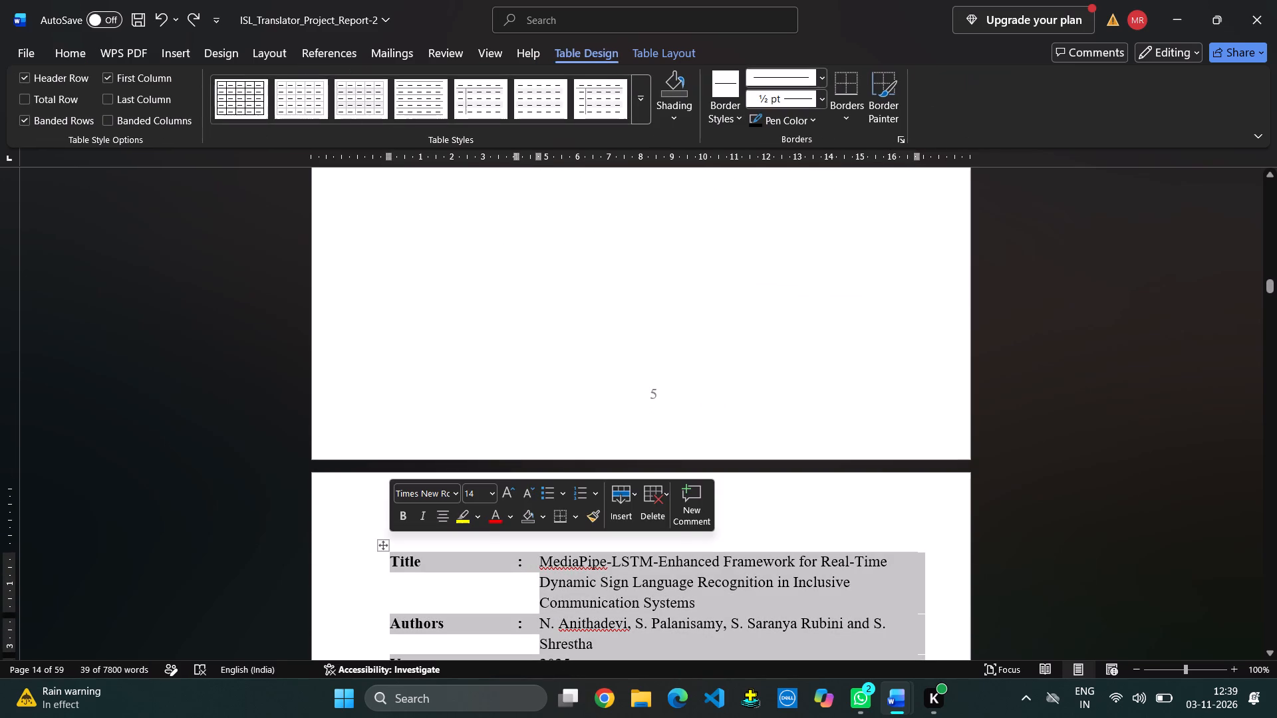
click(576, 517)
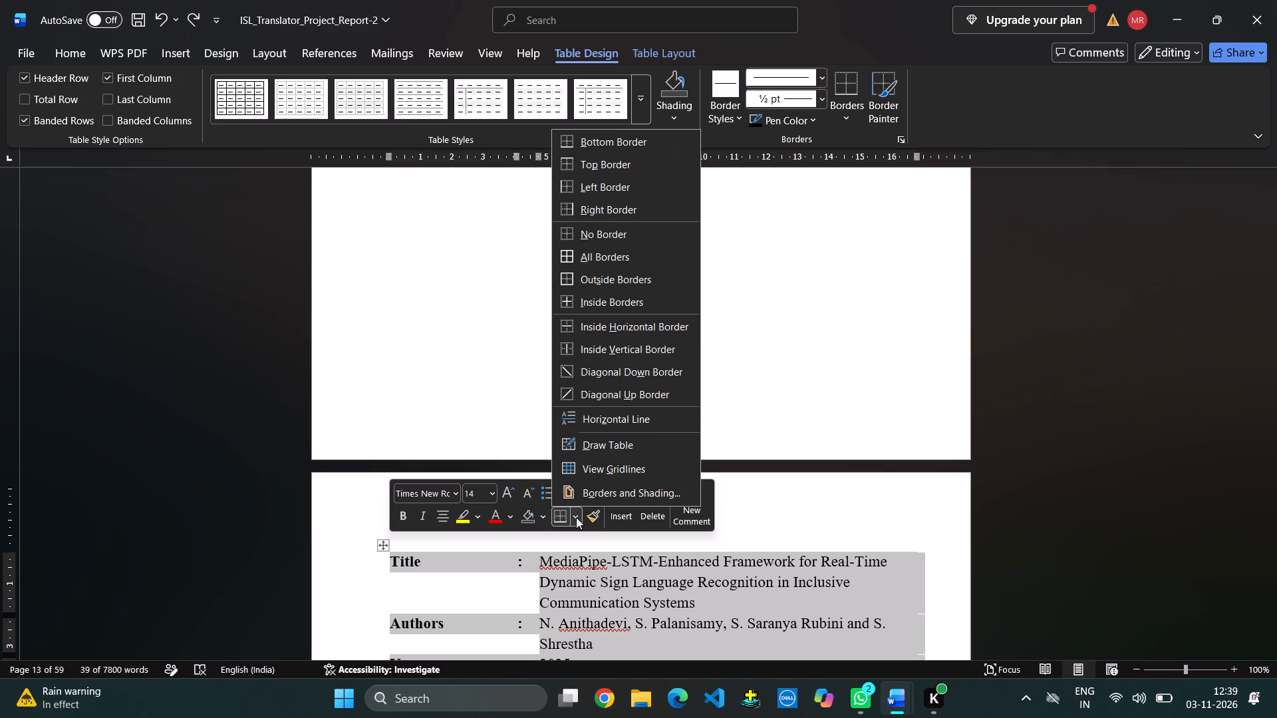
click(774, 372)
Copy the first Literature Survey entry in Chapter 2, from its Title row through the end of its Gap paragraph.
scroll(774, 372, up, 2)
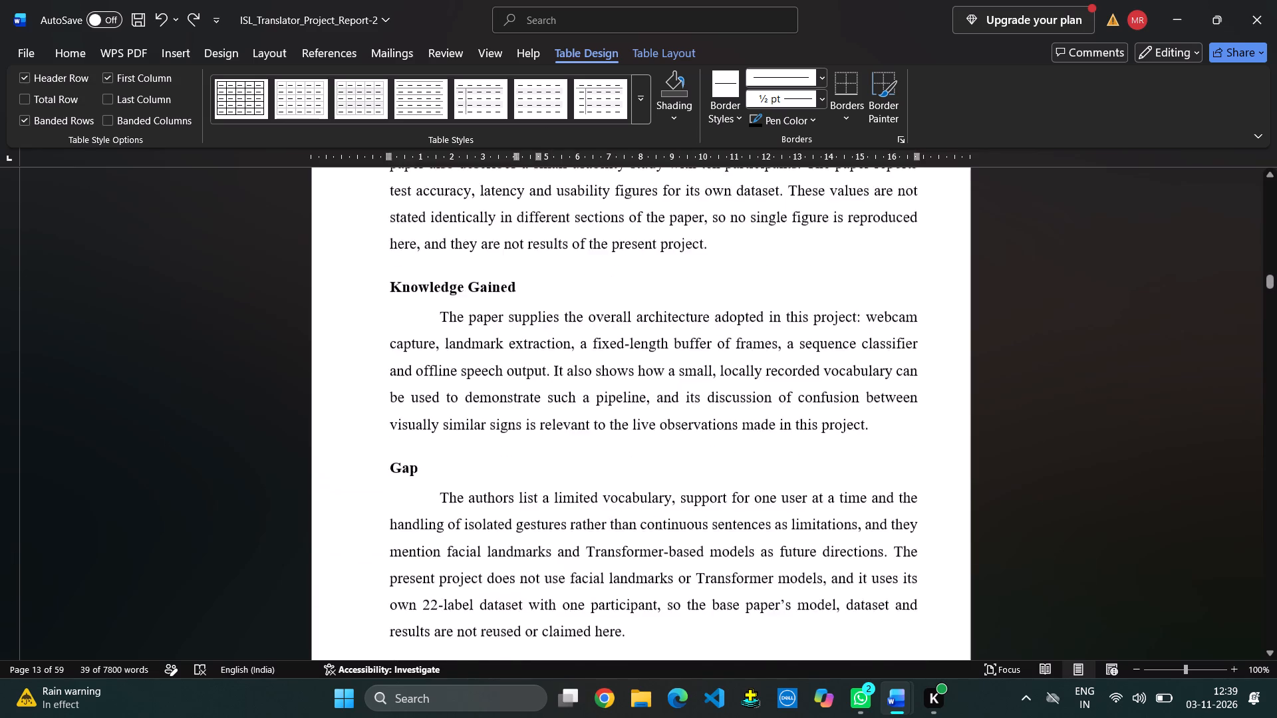
scroll(774, 372, up, 5)
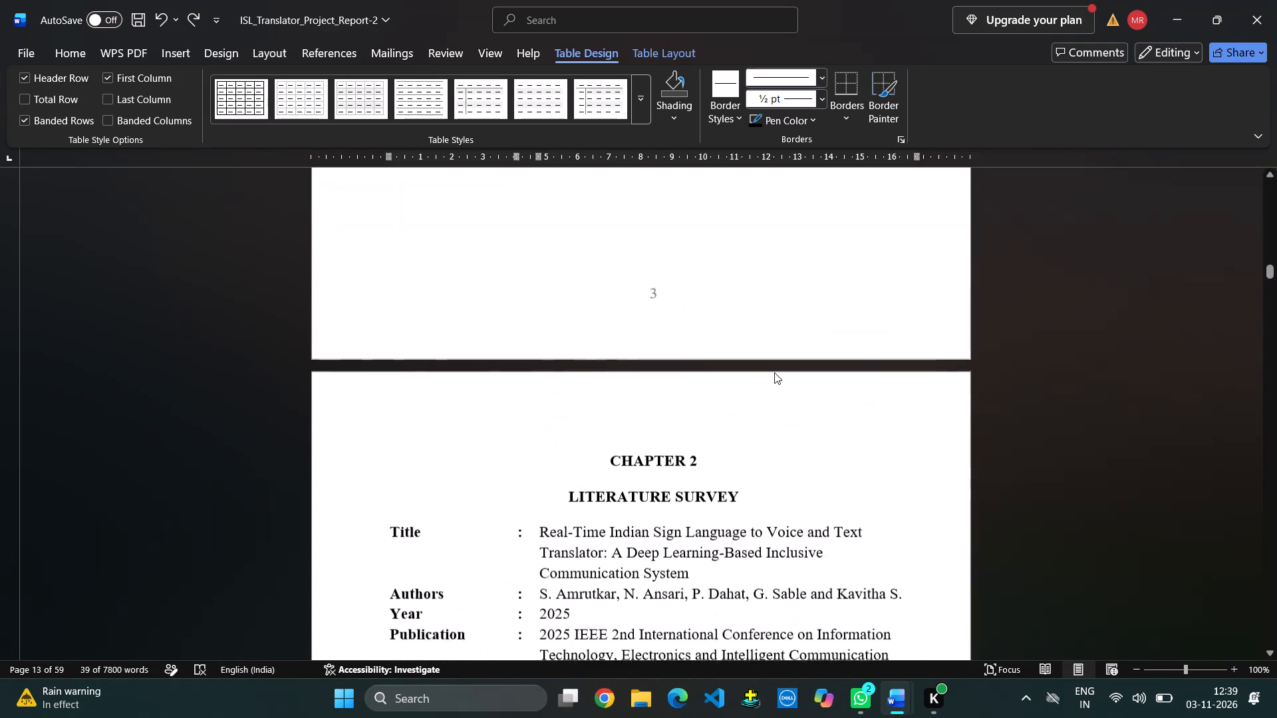
scroll(583, 340, up, 1)
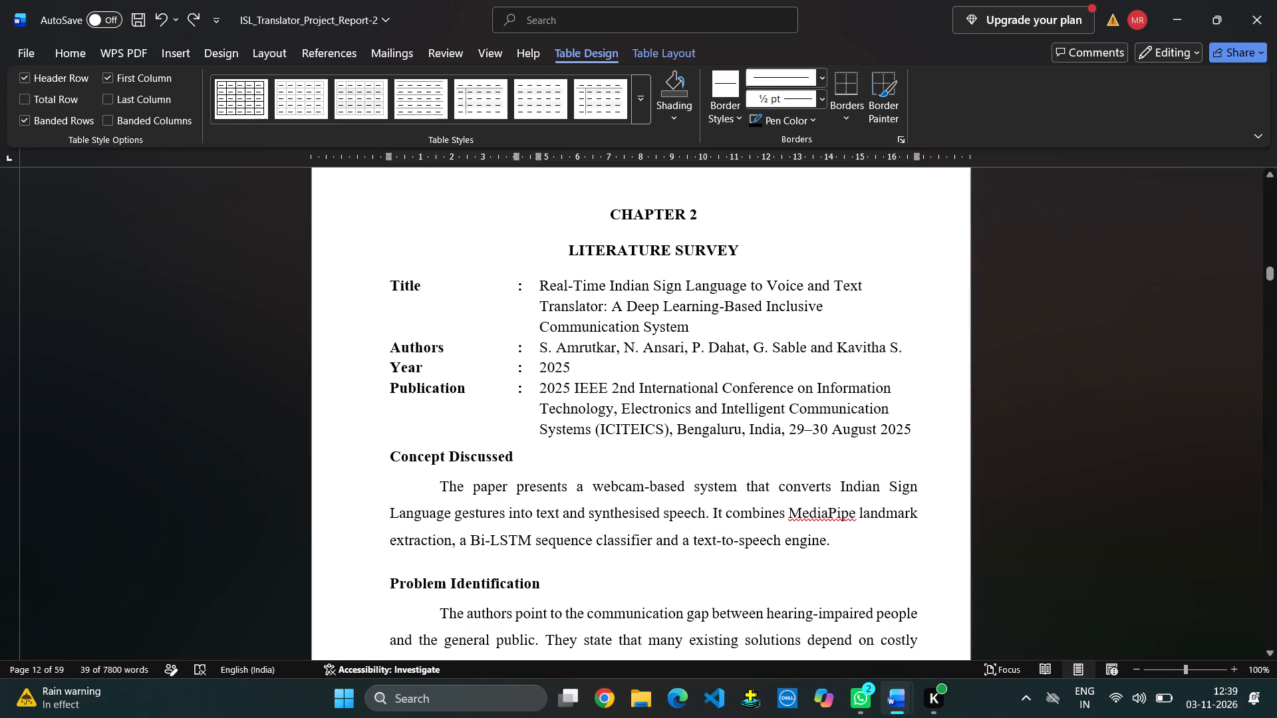
scroll(390, 382, down, 2)
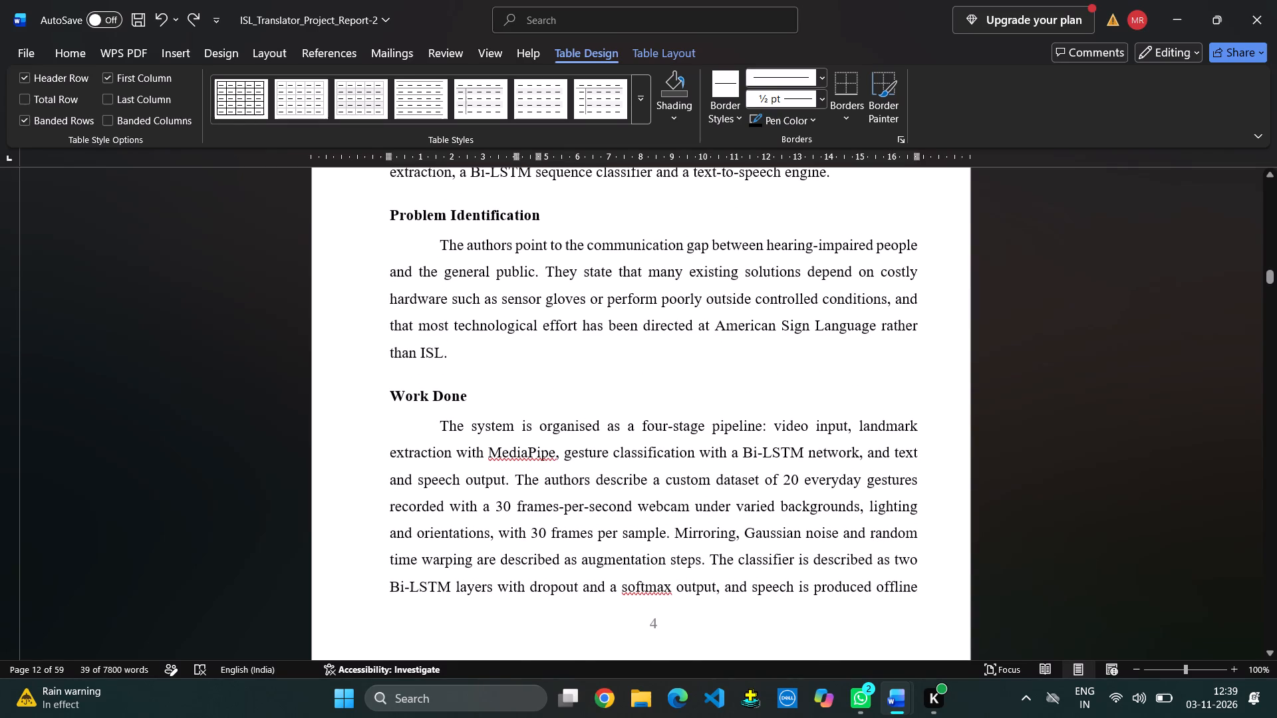
scroll(390, 382, down, 1)
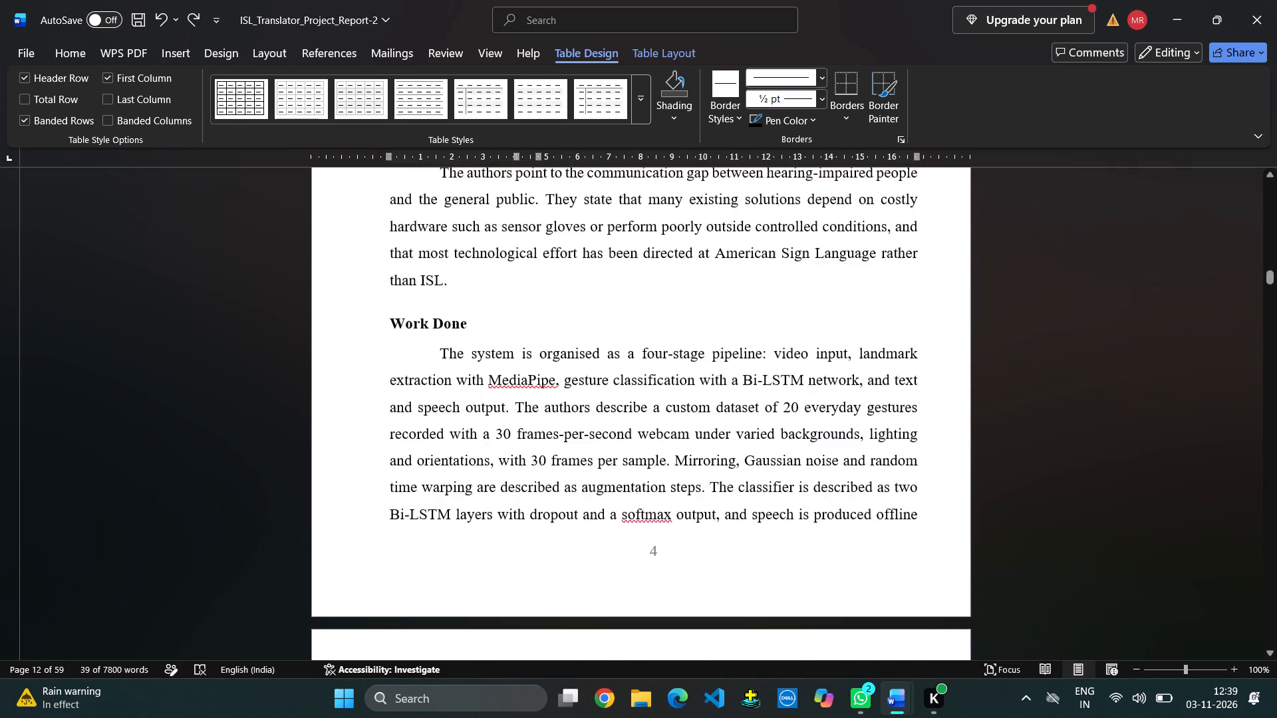
scroll(390, 382, down, 2)
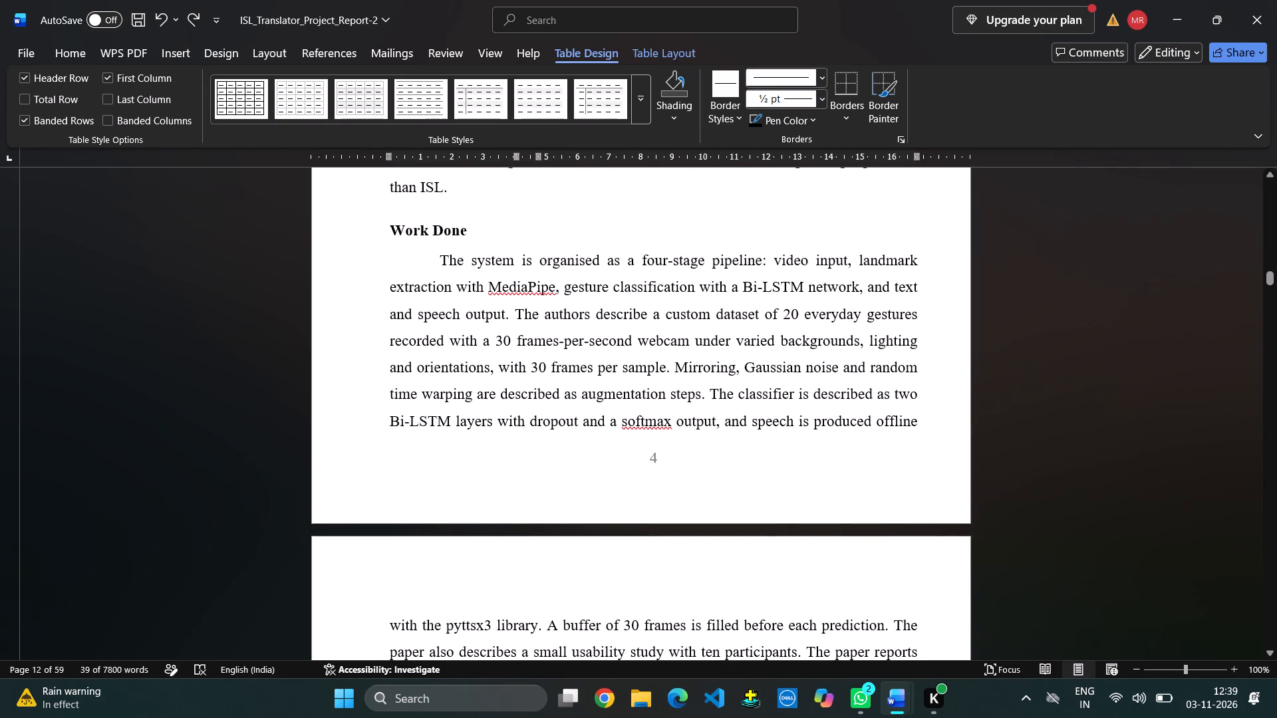
scroll(390, 234, up, 3)
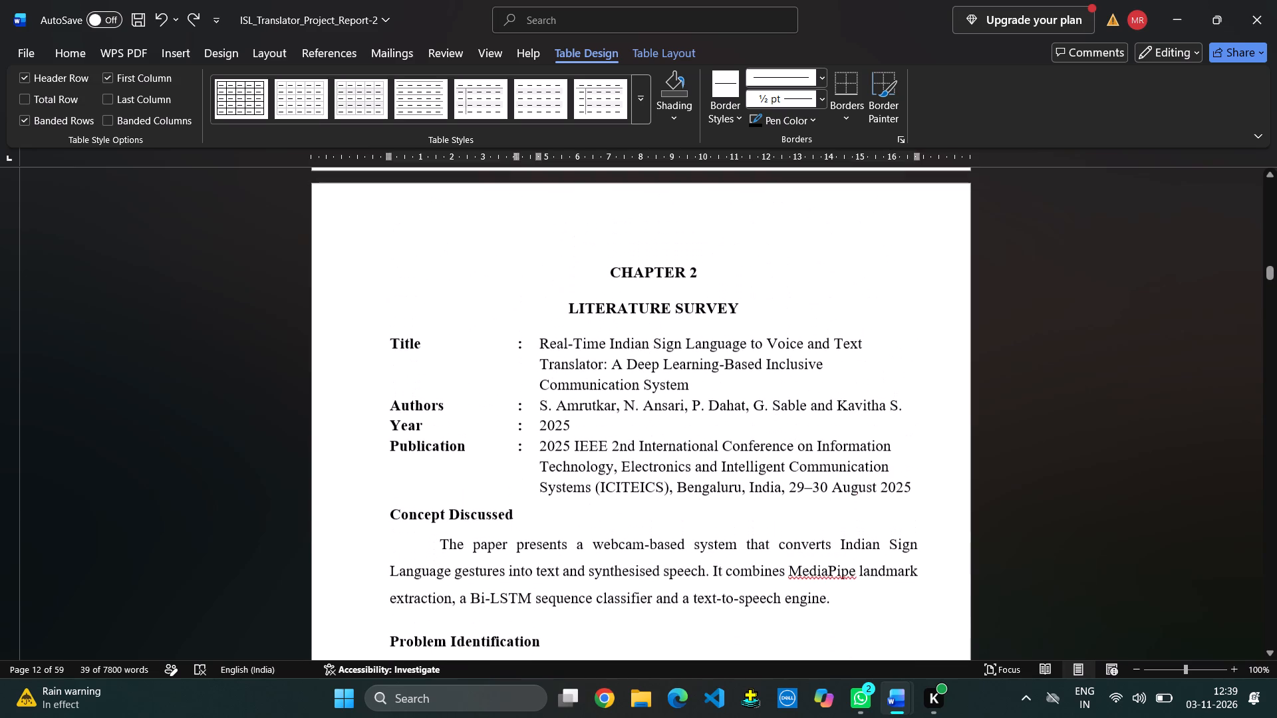
drag(392, 352, 700, 557)
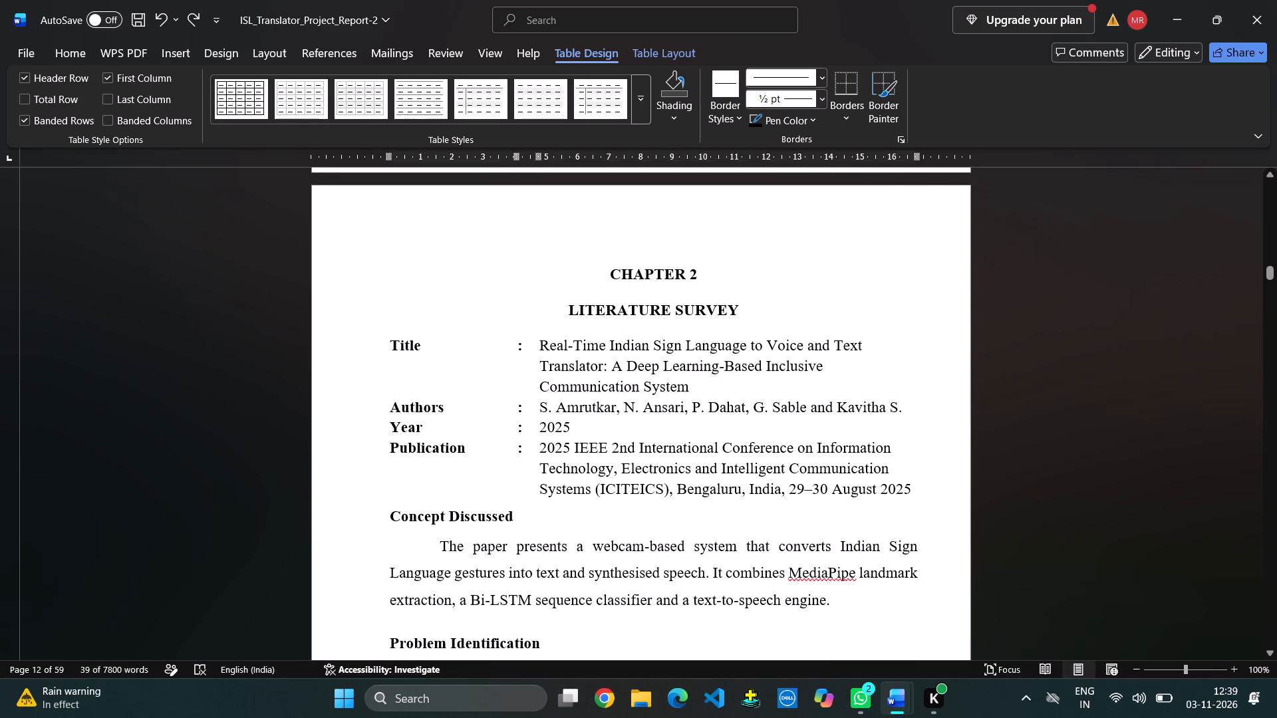
drag(700, 557, 667, 645)
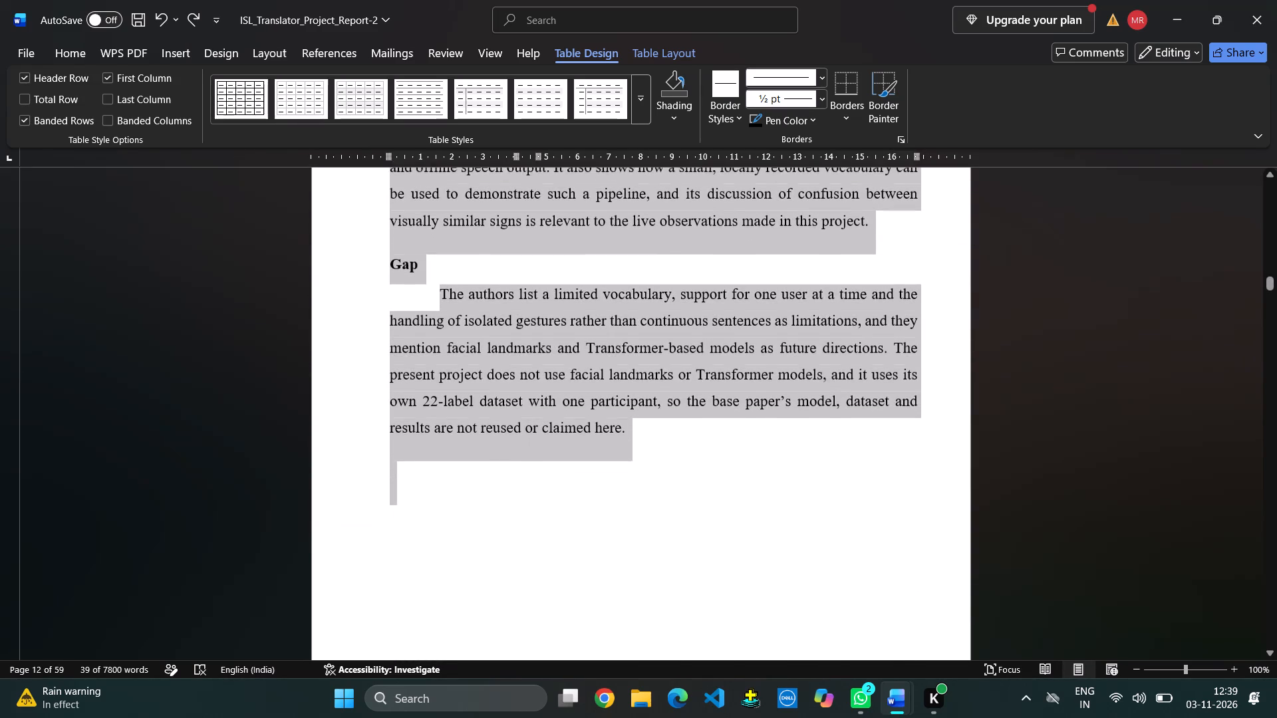
drag(667, 645, 659, 425)
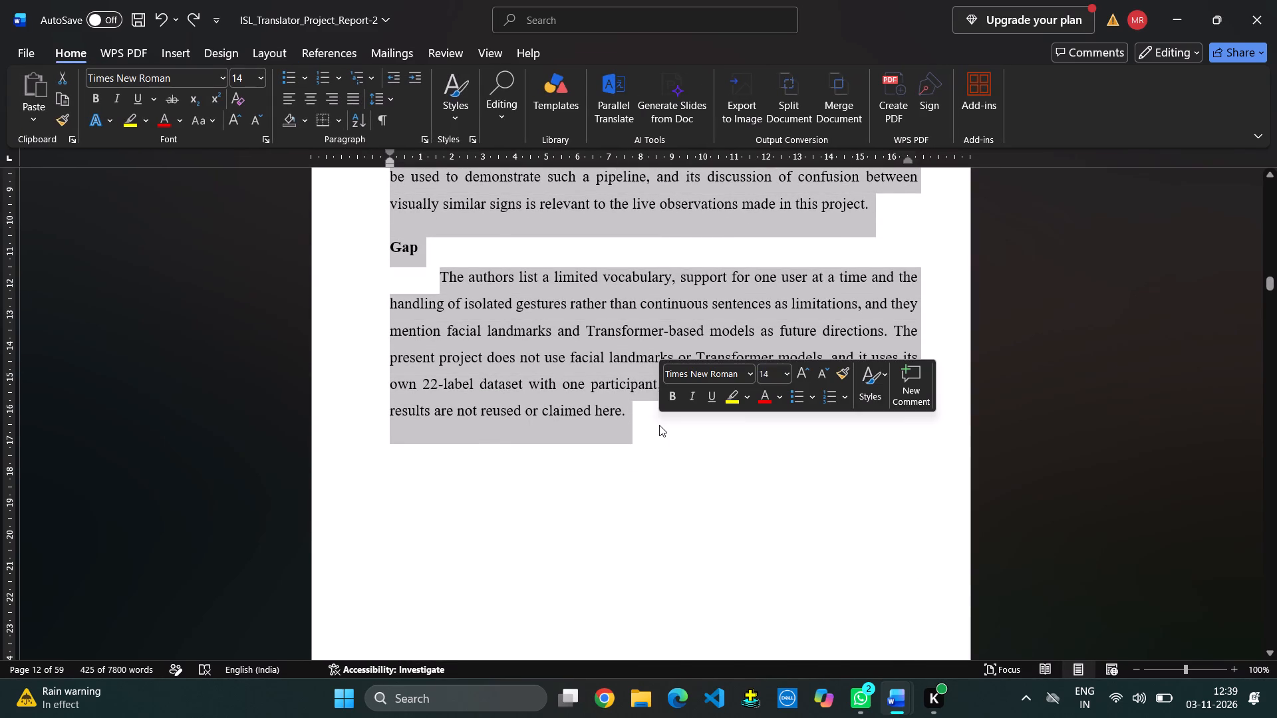
key(ctrl+c)
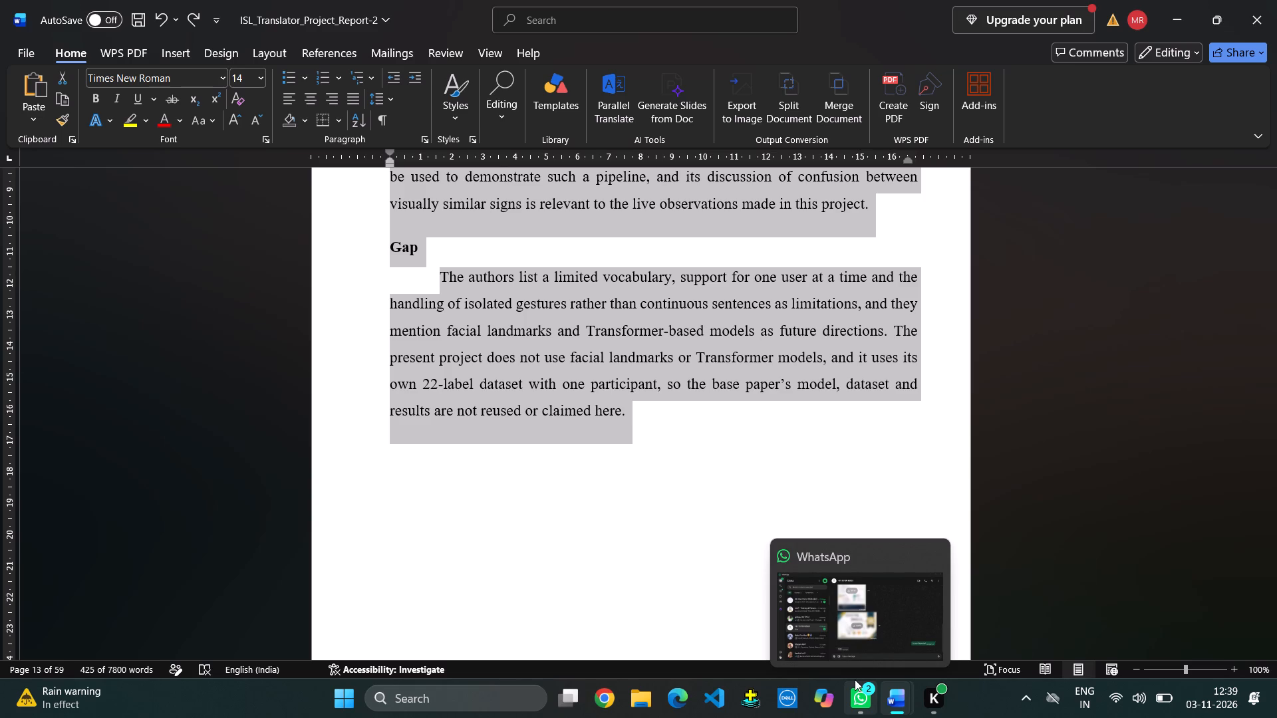
Delete the empty paragraph after the first Literature Survey entry's Gap paragraph so the second entry follows directly.
click(676, 450)
scroll(676, 450, down, 1)
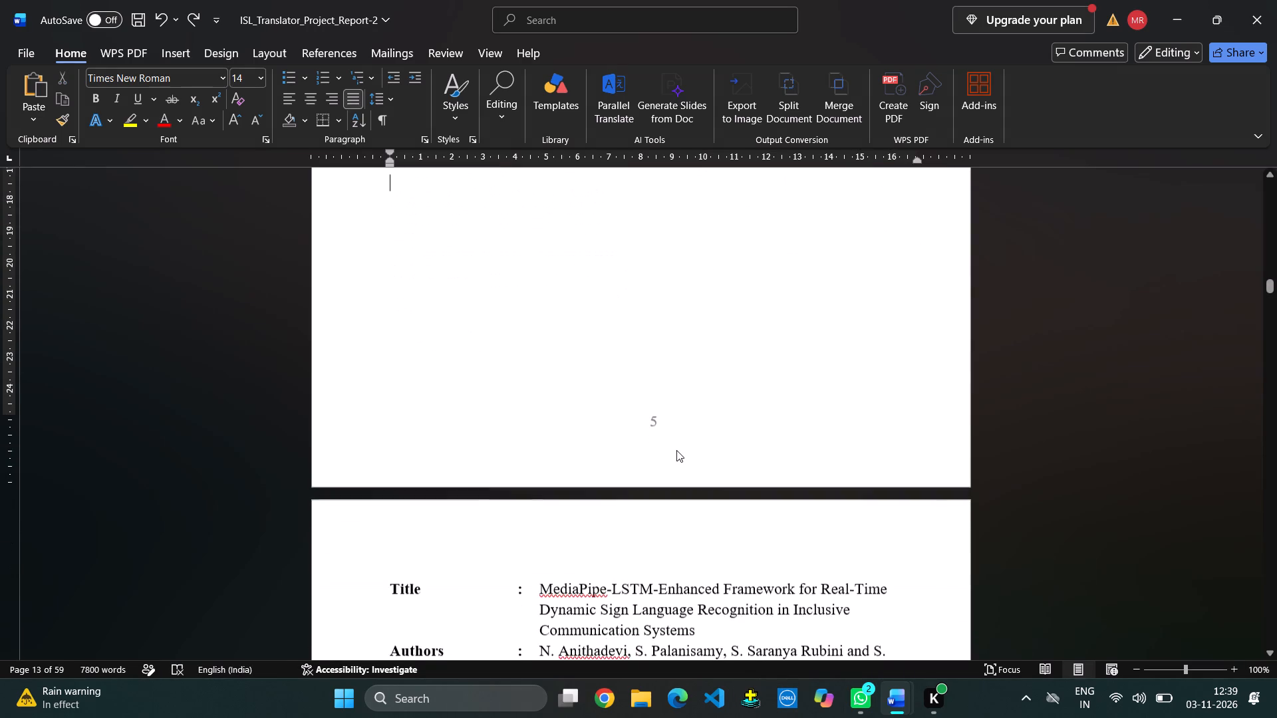
key(BackSpace)
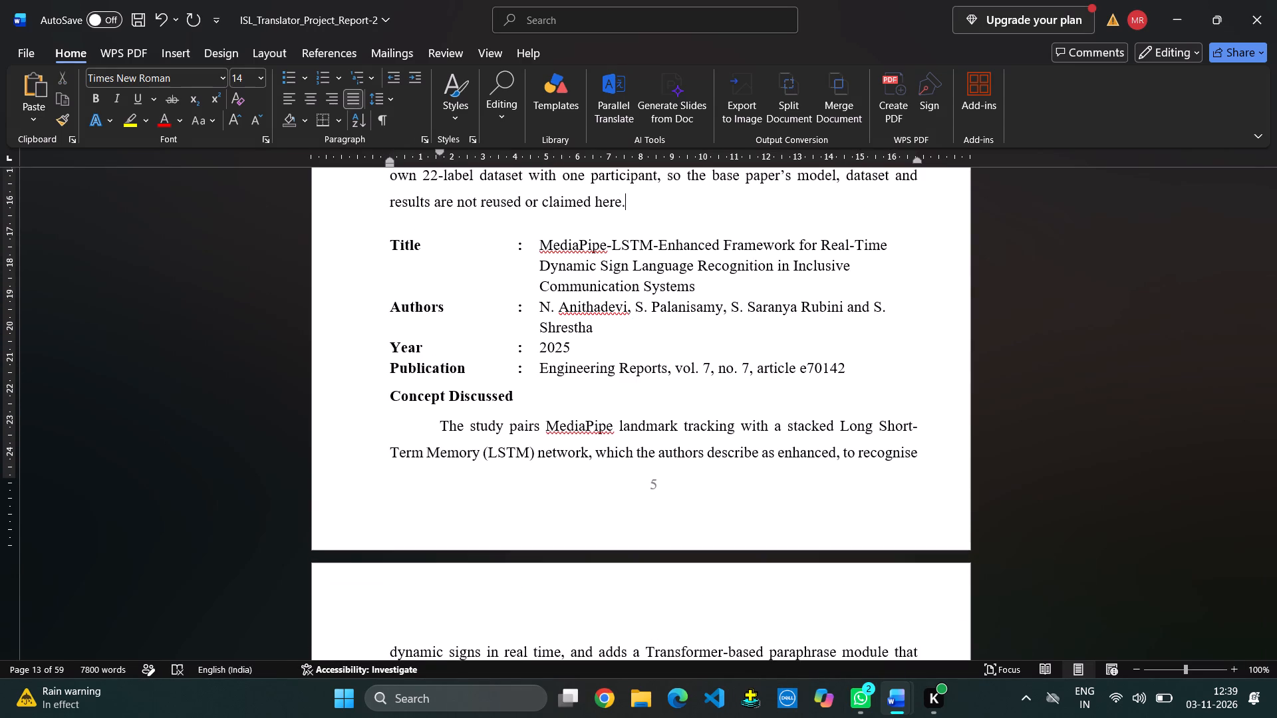
Switch to the EventPulse_AI_Project_Report document and examine its literature survey layout, including the Relevance to Proposed System section before an entry's Title row.
scroll(418, 398, up, 1)
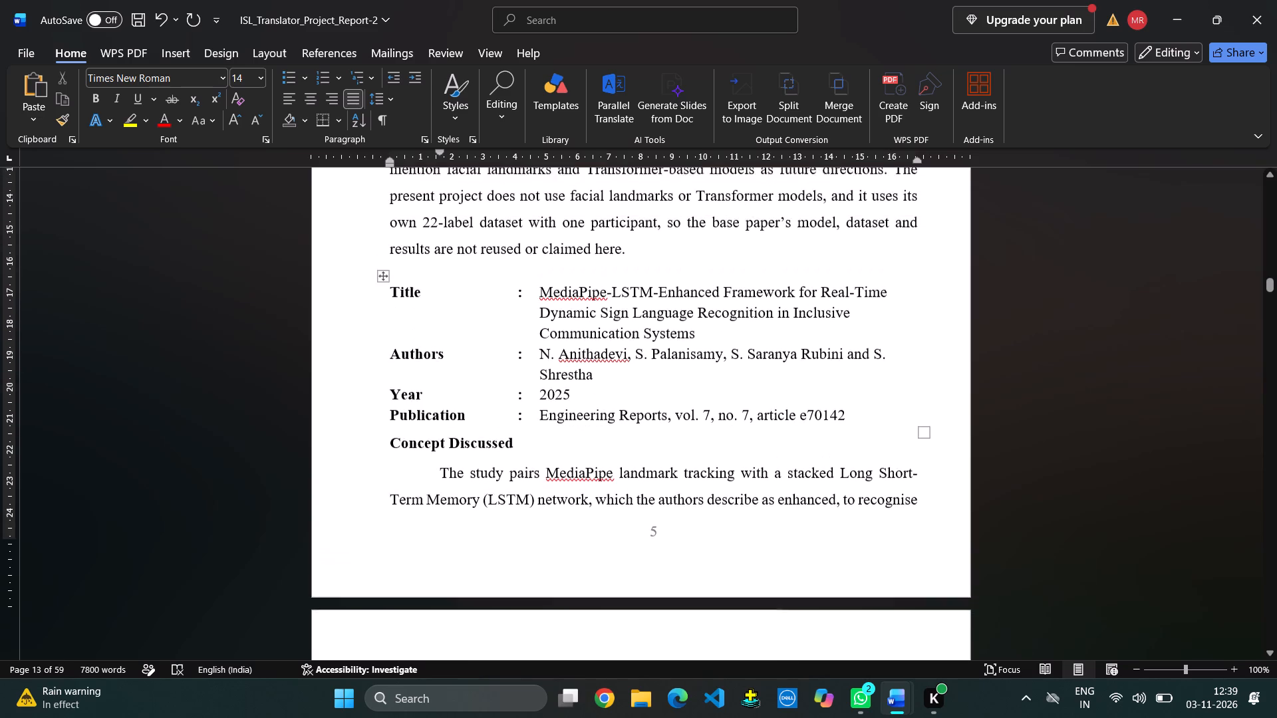
scroll(418, 398, up, 2)
scroll(418, 398, right, 2)
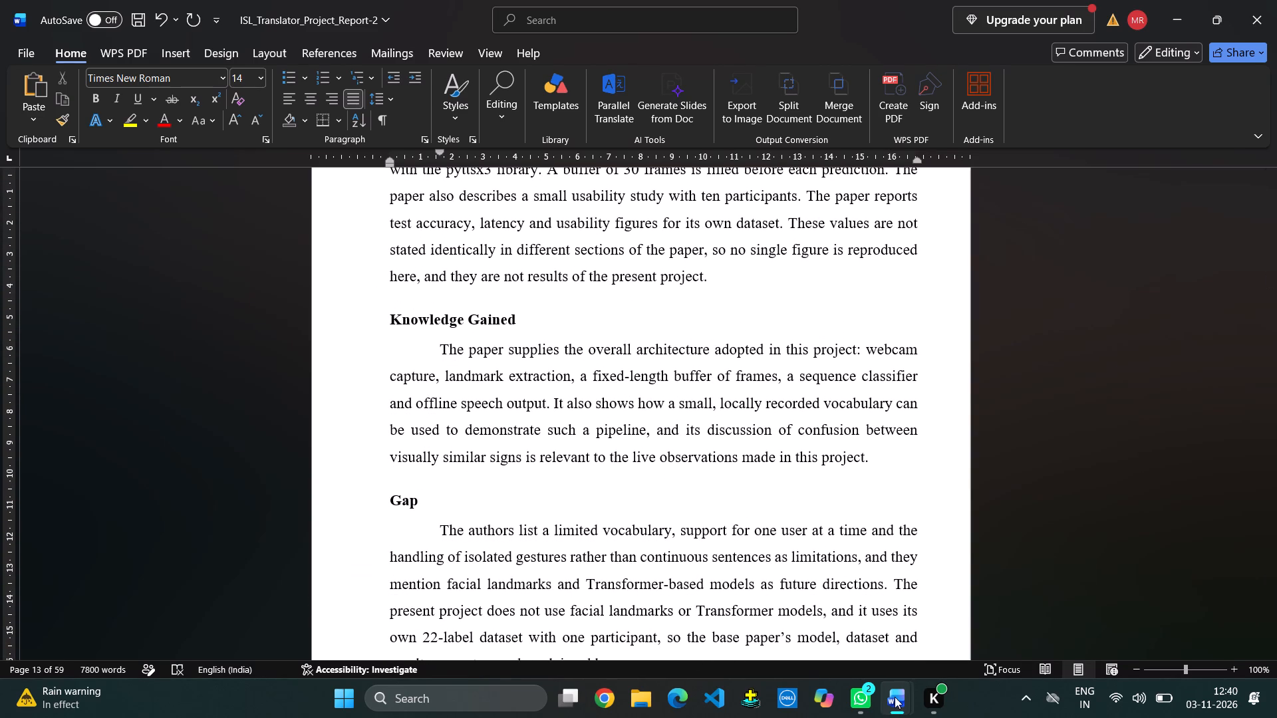
click(992, 626)
scroll(847, 554, up, 20)
scroll(847, 554, up, 20)
scroll(847, 554, up, 20)
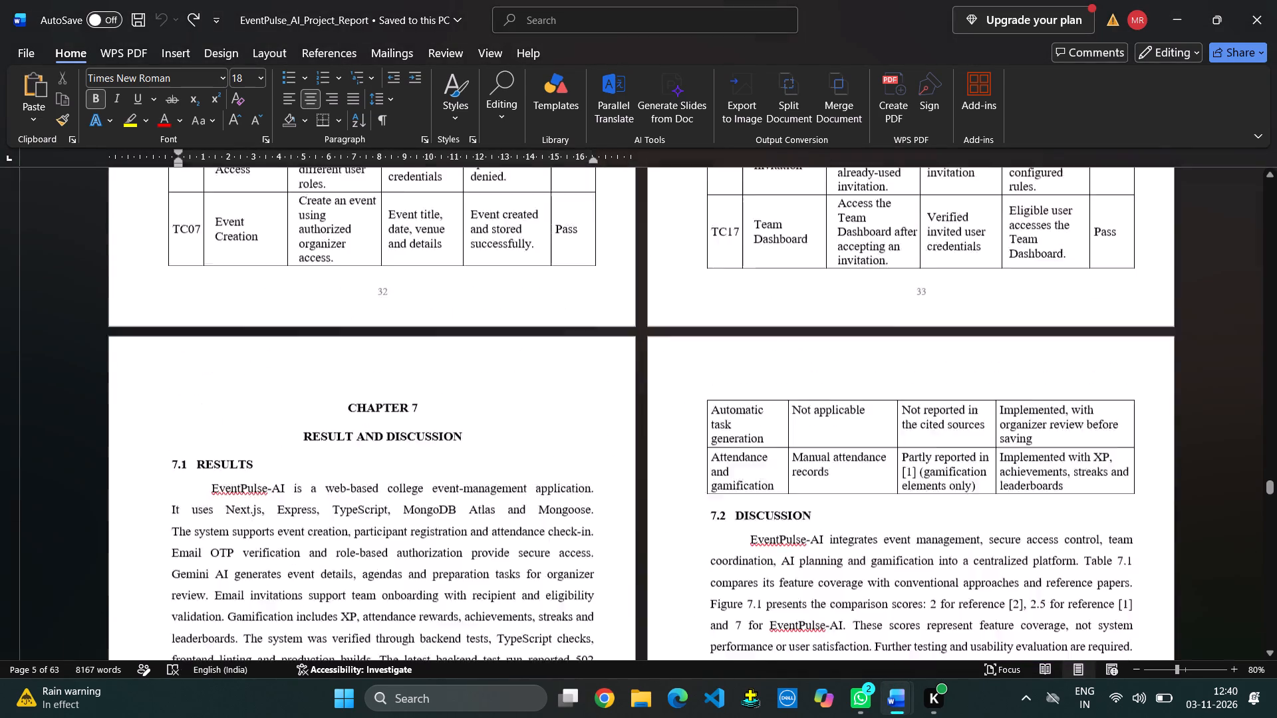
scroll(847, 554, up, 20)
scroll(847, 554, up, 20)
scroll(847, 554, up, 20)
scroll(847, 554, down, 4)
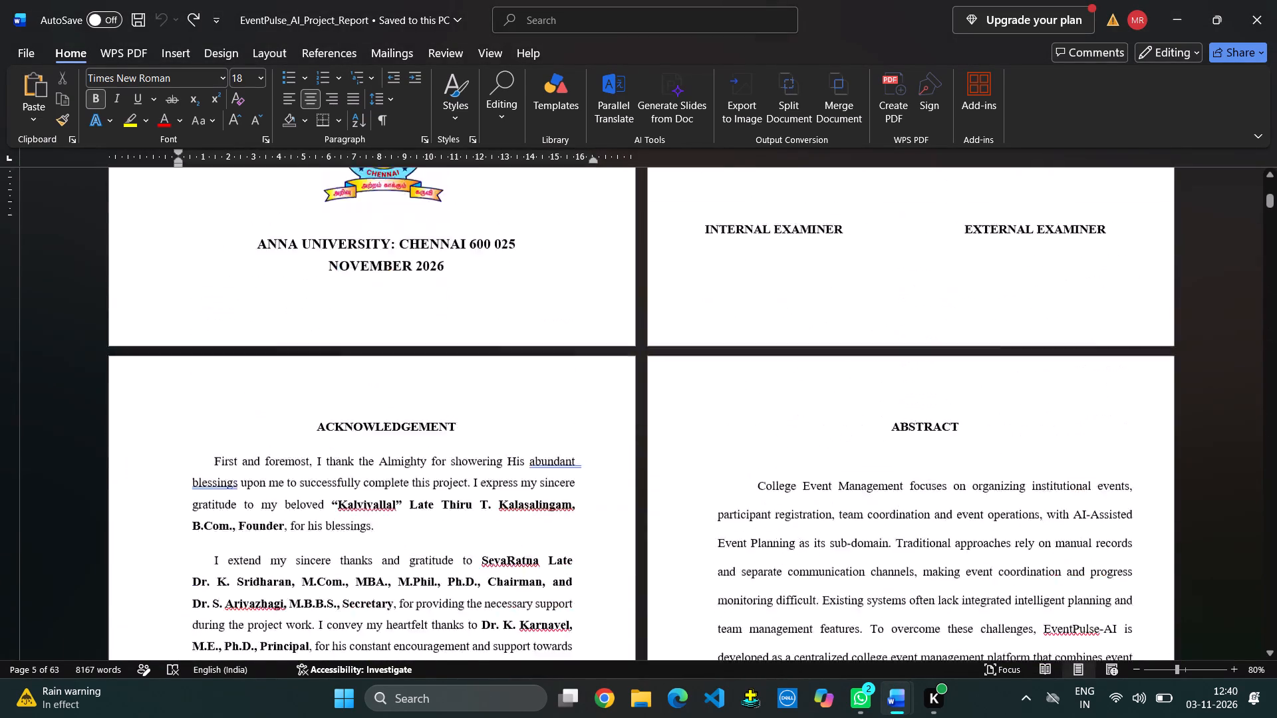
scroll(847, 554, down, 16)
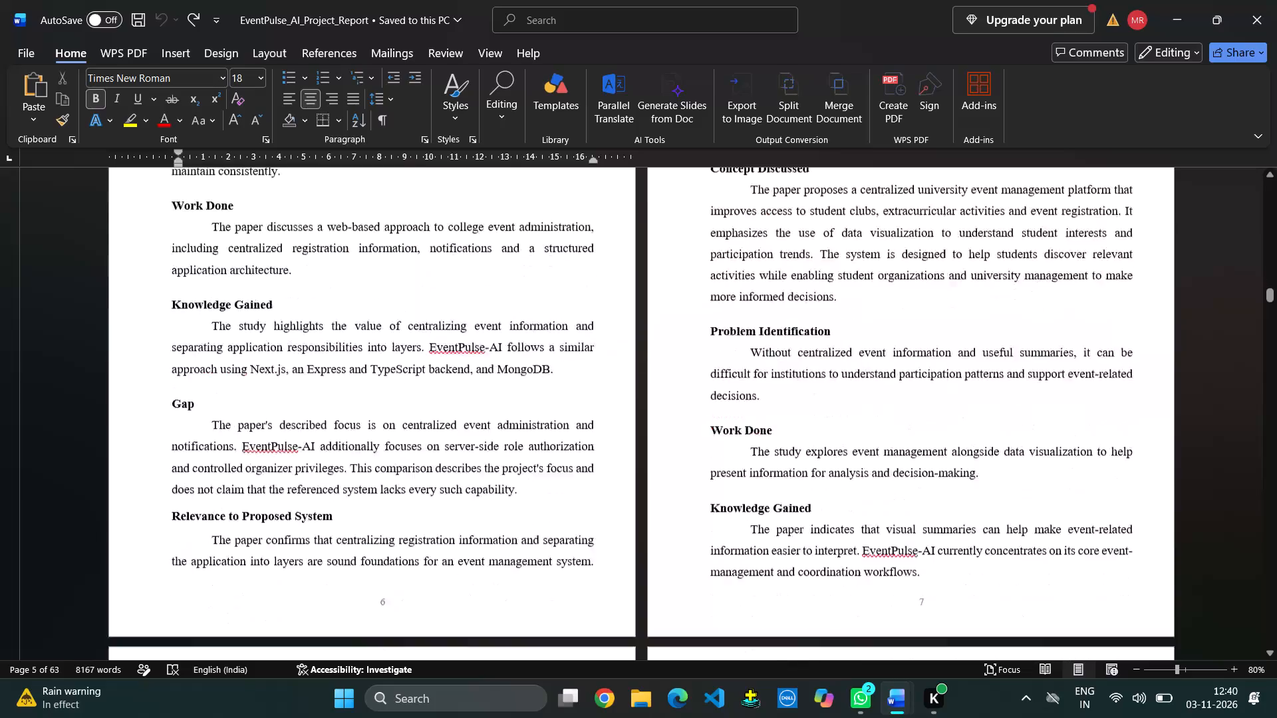
scroll(847, 554, down, 4)
scroll(847, 554, up, 11)
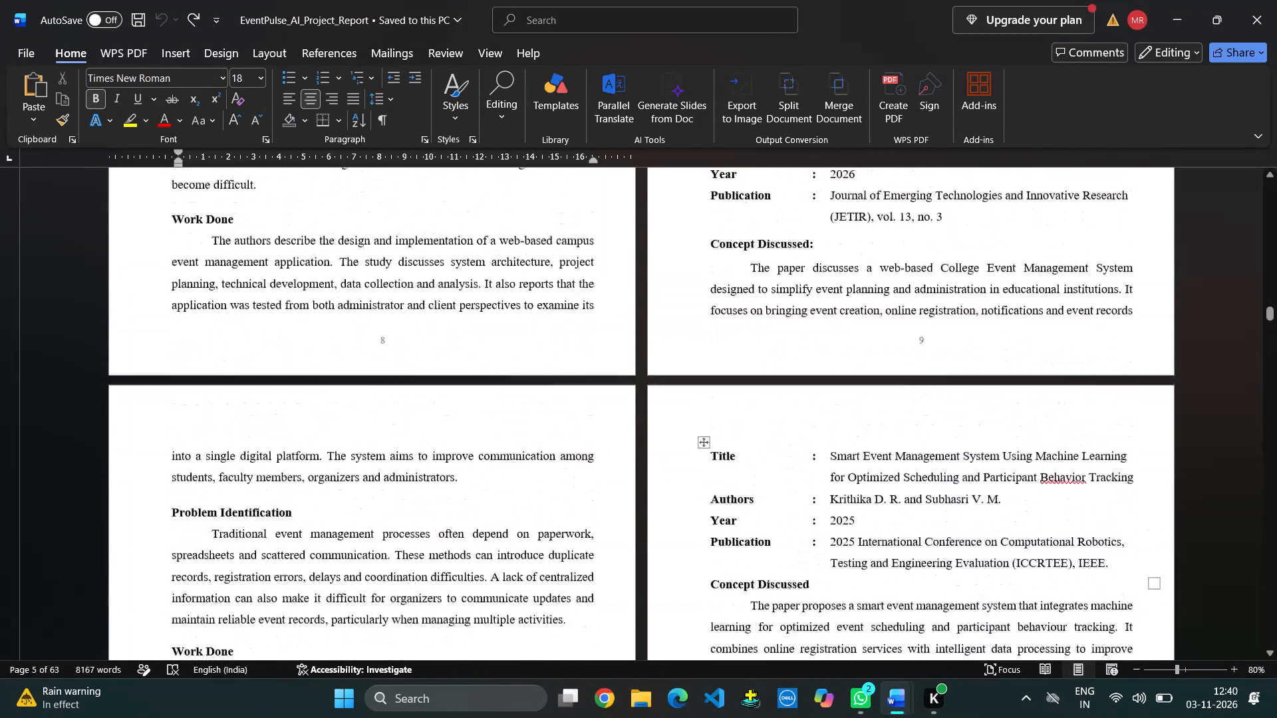
scroll(847, 554, up, 3)
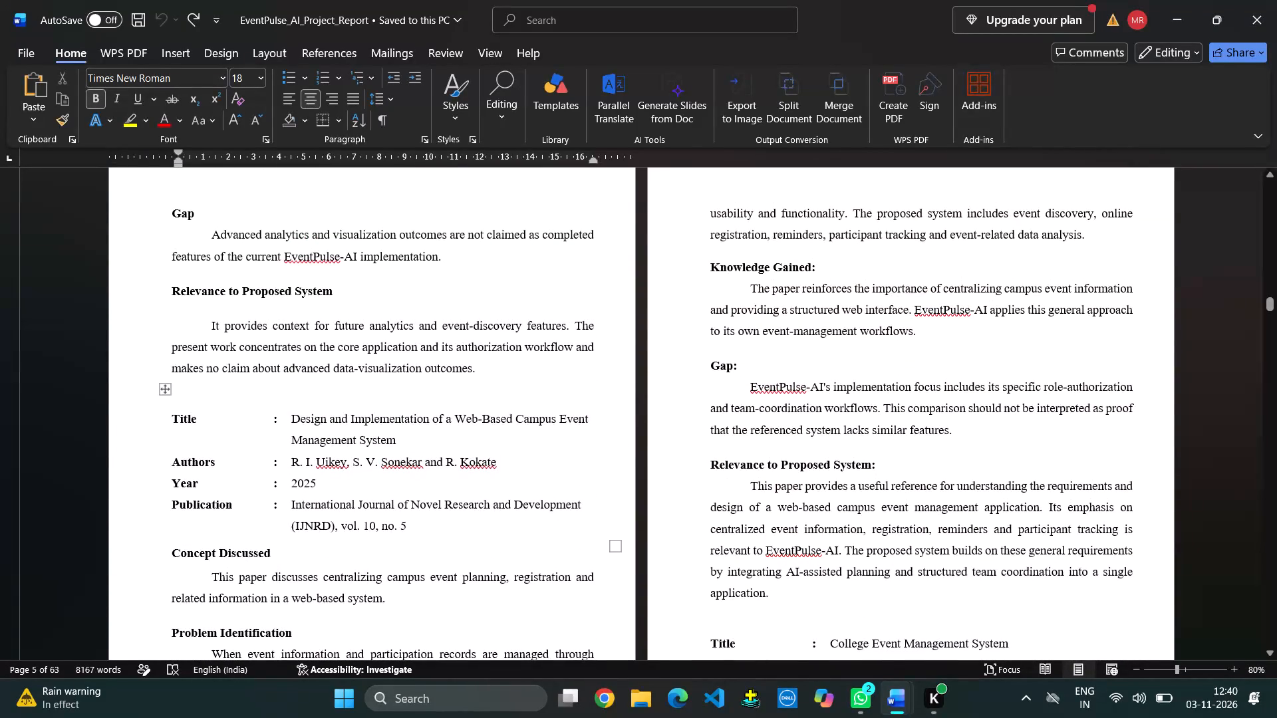
drag(176, 295, 347, 382)
drag(347, 382, 514, 380)
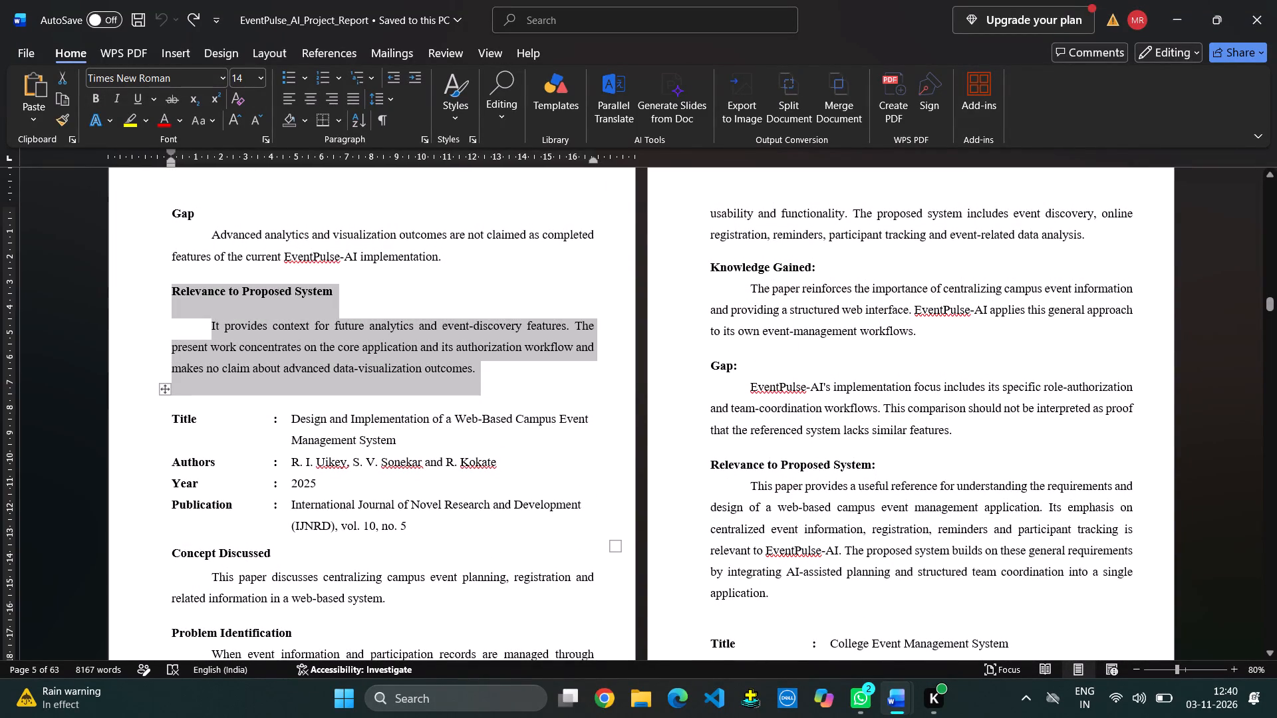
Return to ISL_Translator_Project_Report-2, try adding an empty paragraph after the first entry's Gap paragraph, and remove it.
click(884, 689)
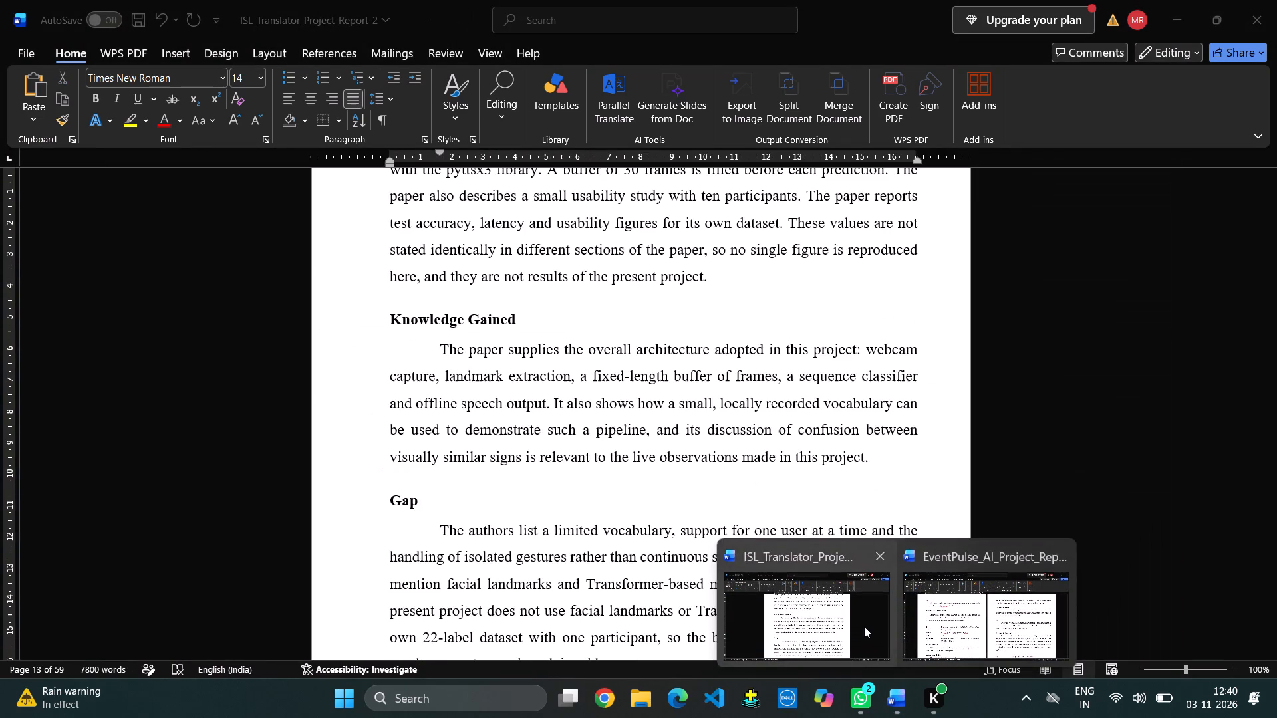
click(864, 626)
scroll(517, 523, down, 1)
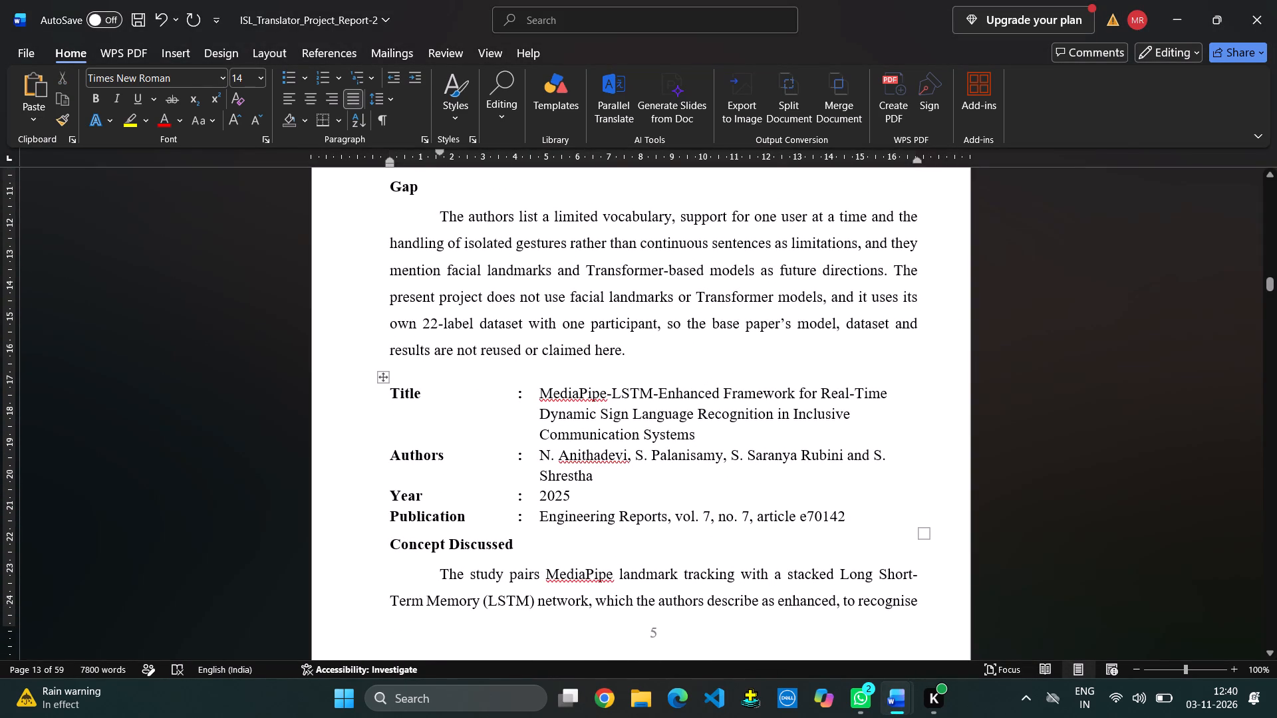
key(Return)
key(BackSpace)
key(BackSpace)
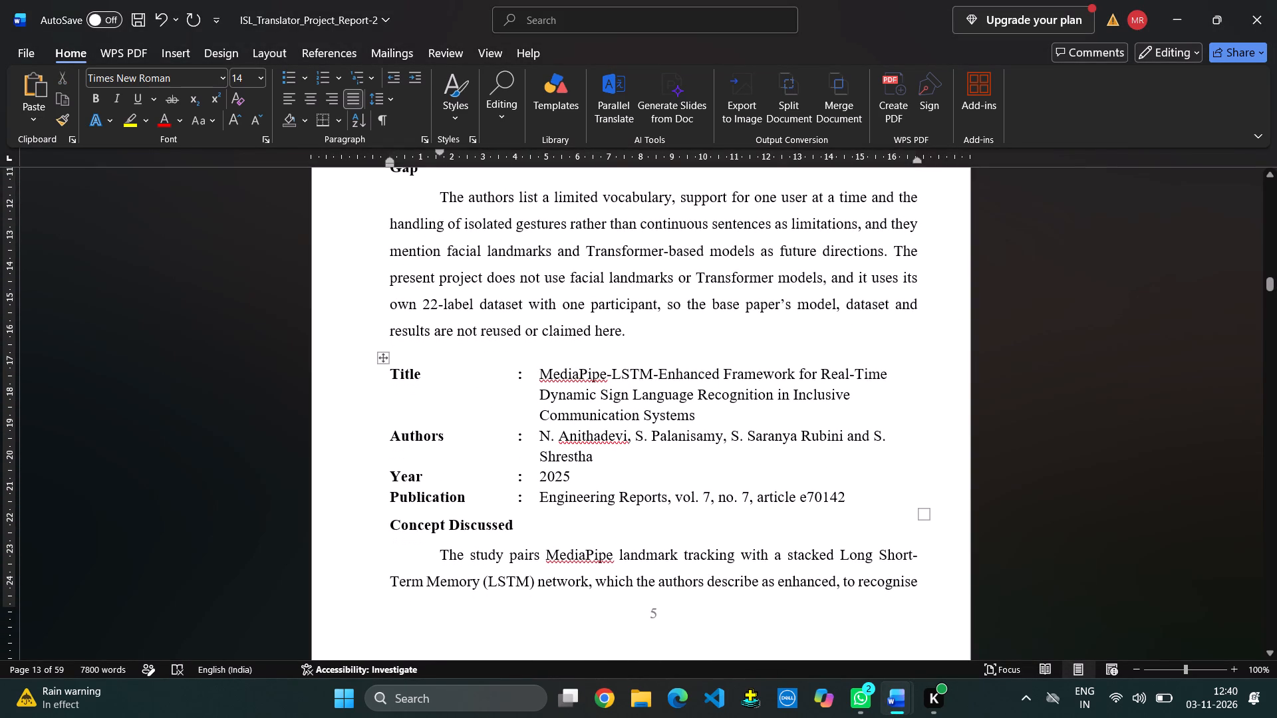
Insert three line breaks before the second entry's Concept Discussed heading to push it to the next page.
click(388, 534)
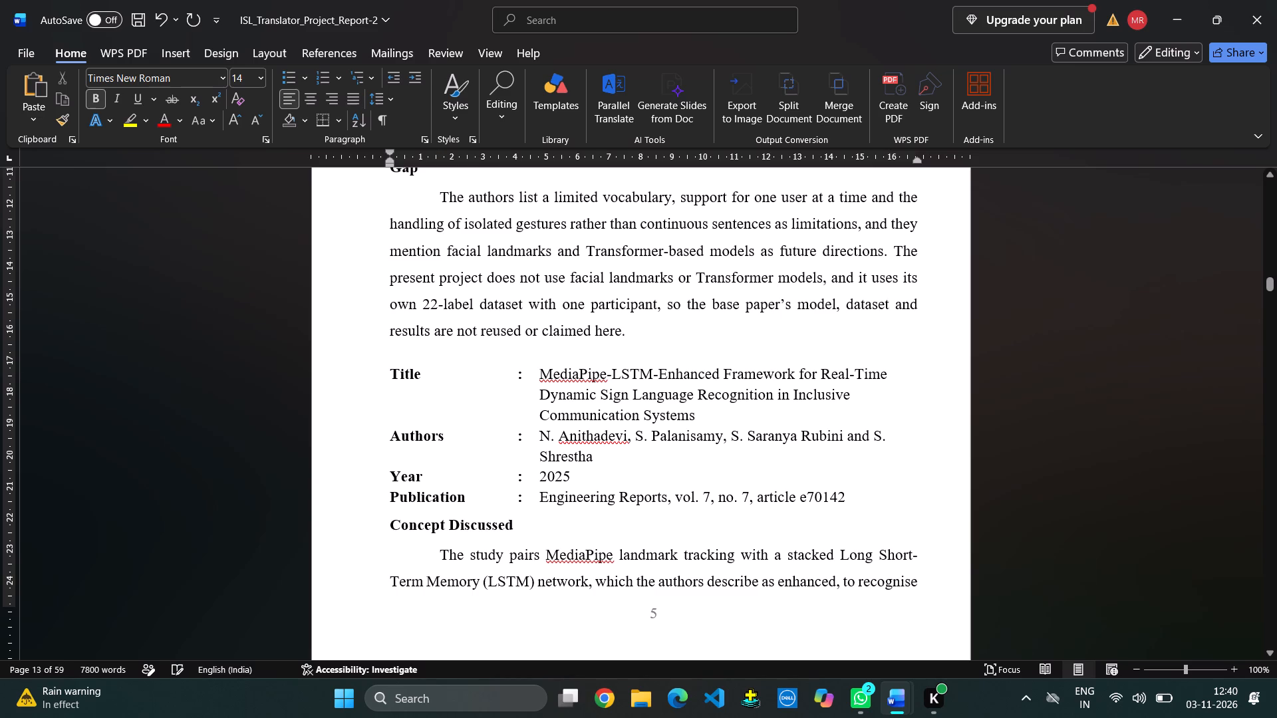
key(shift+Return)
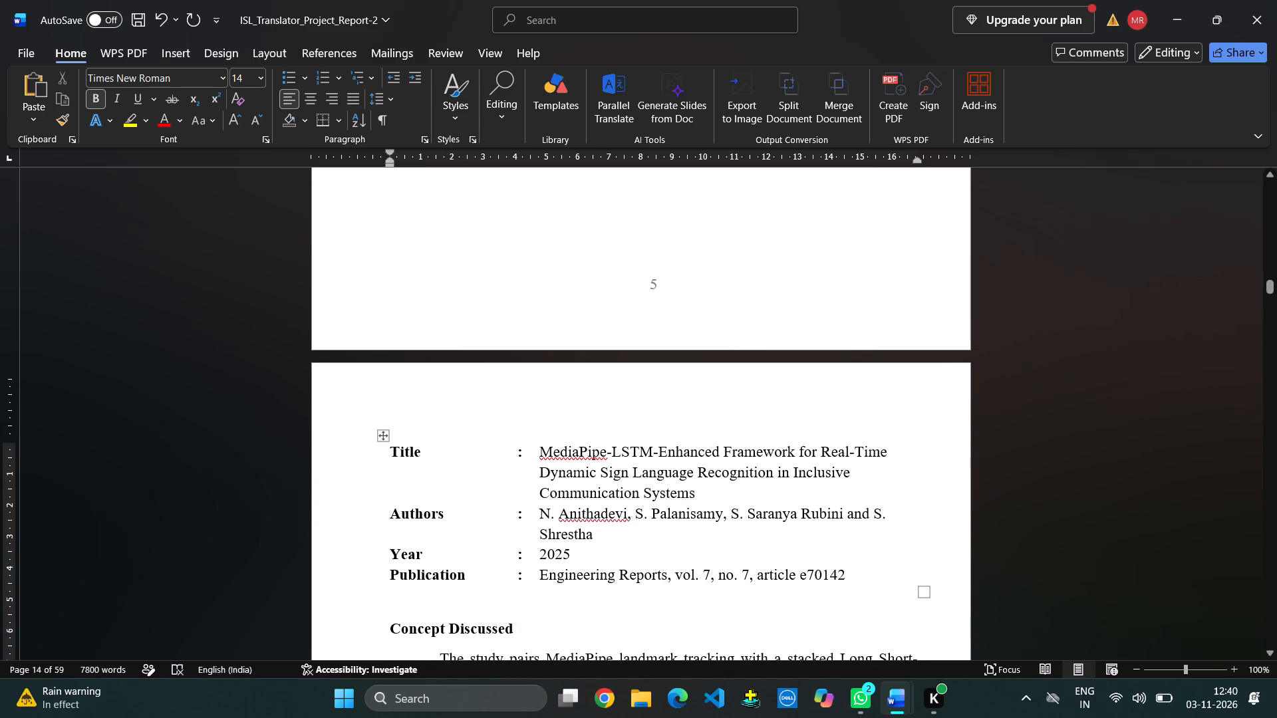
click(385, 433)
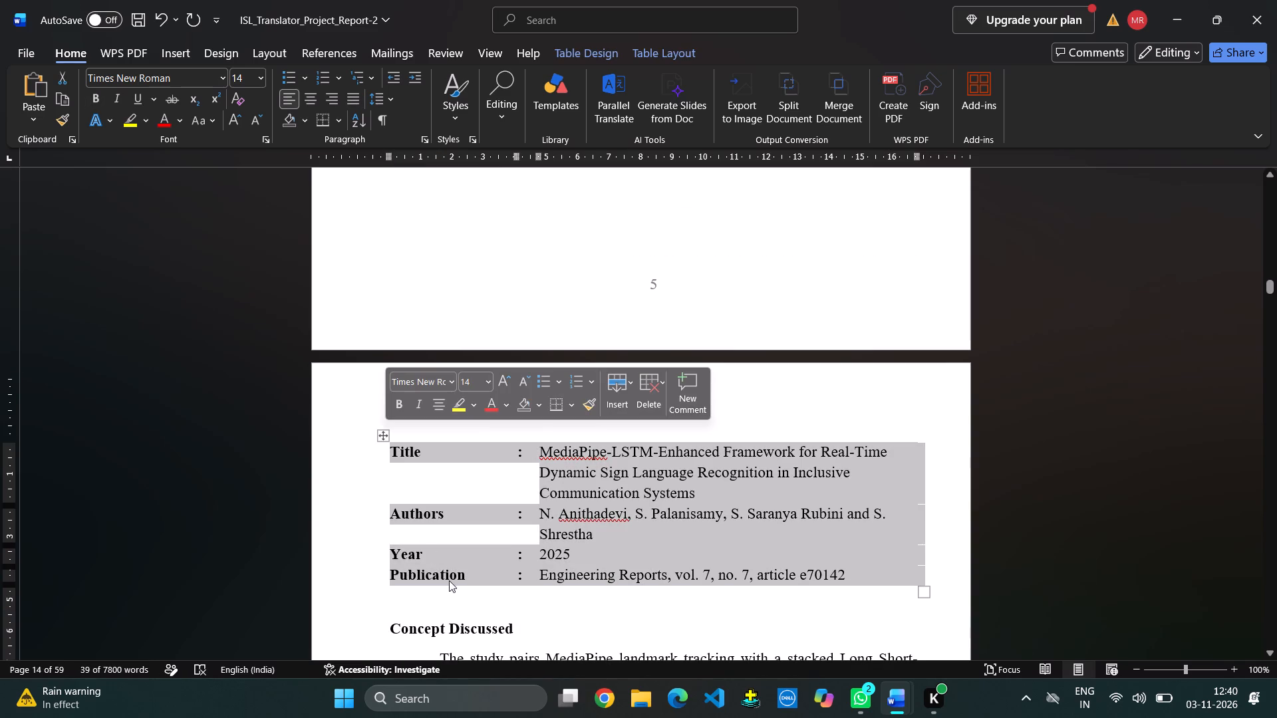
click(462, 600)
key(shift+Return)
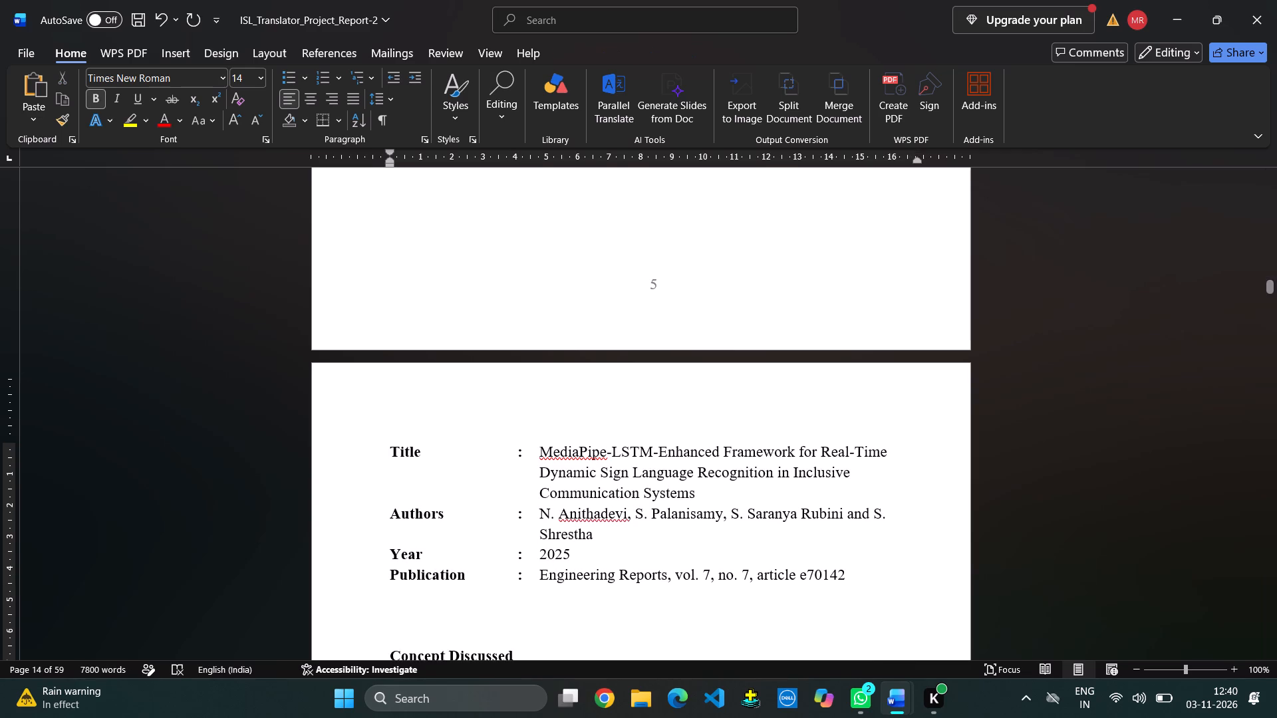
key(shift+Return)
scroll(553, 532, up, 2)
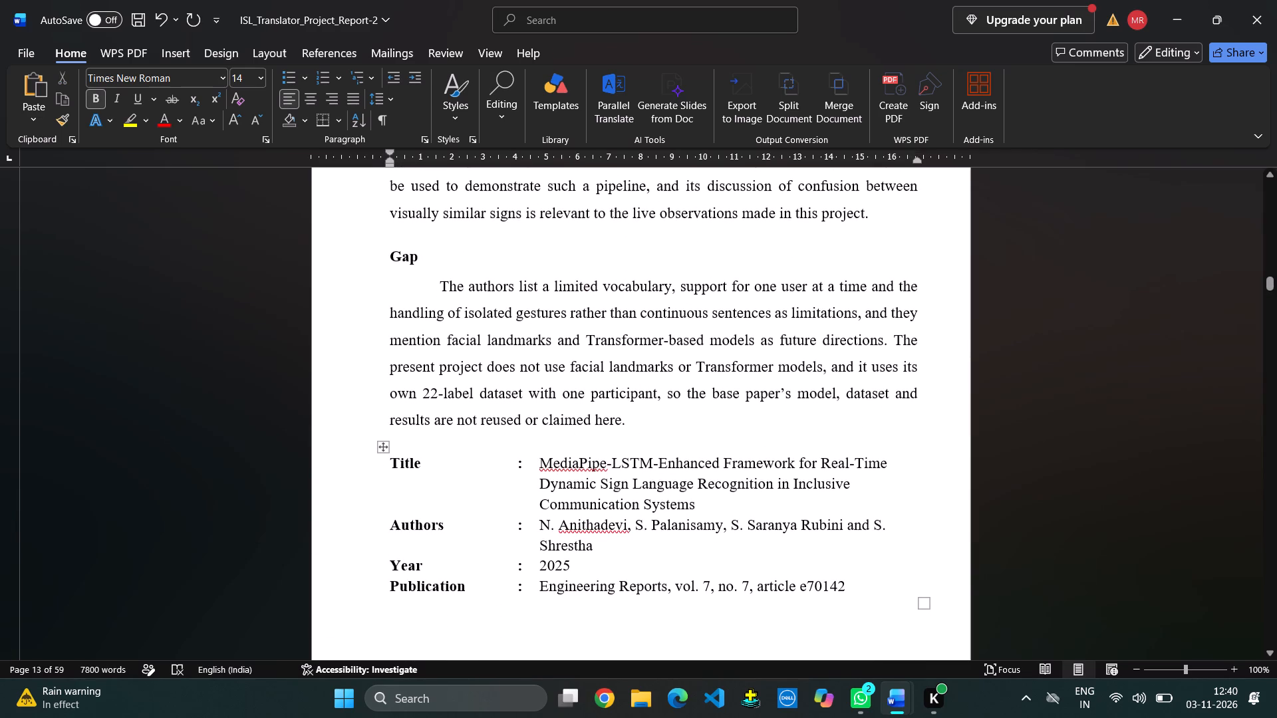
scroll(553, 532, down, 1)
click(557, 596)
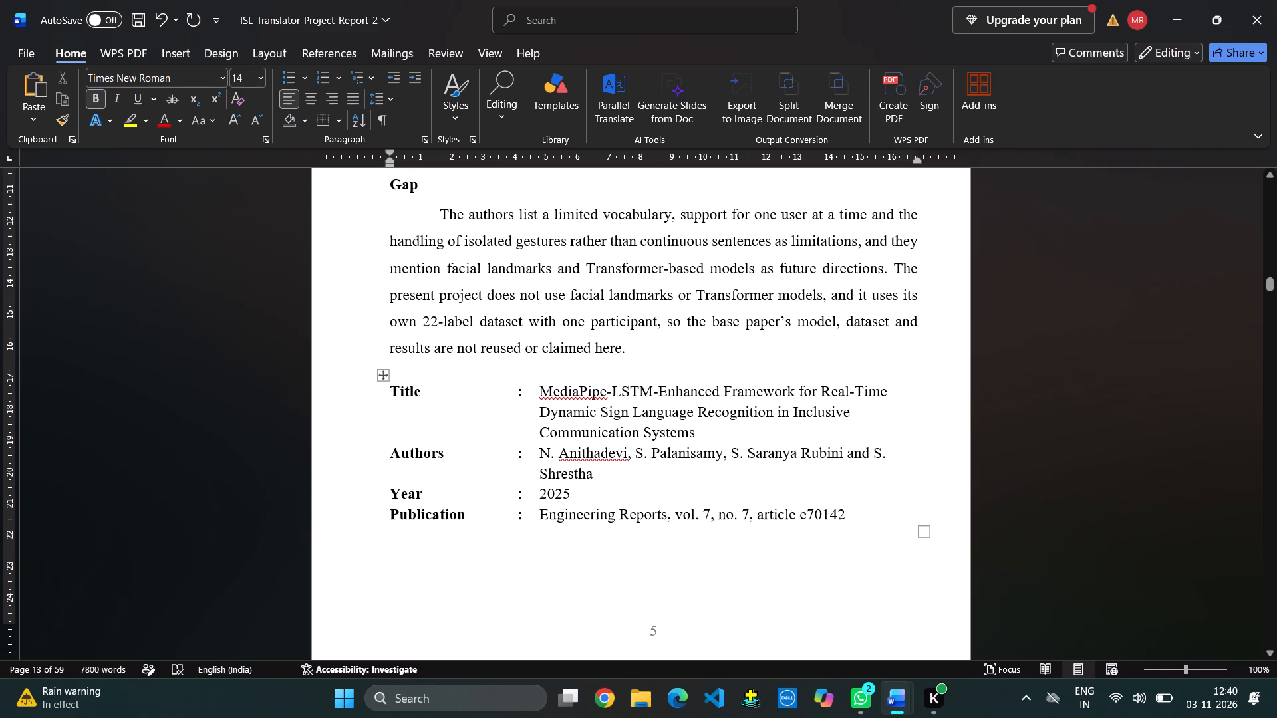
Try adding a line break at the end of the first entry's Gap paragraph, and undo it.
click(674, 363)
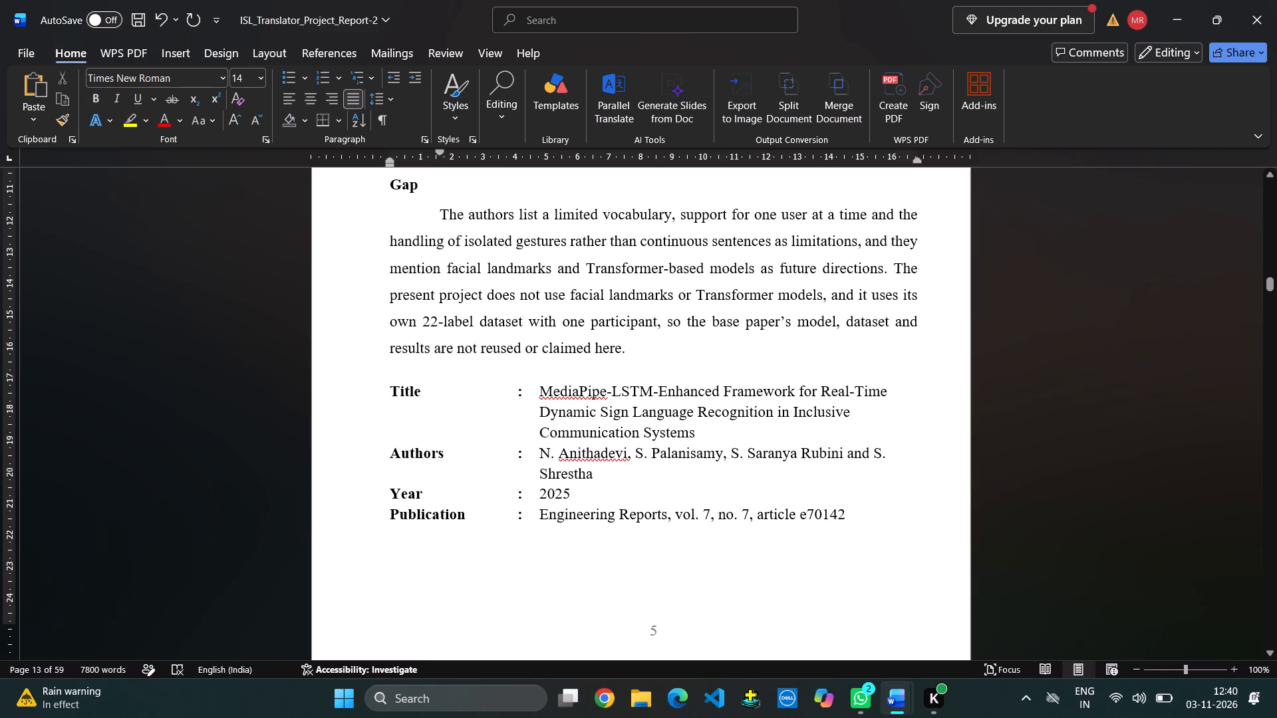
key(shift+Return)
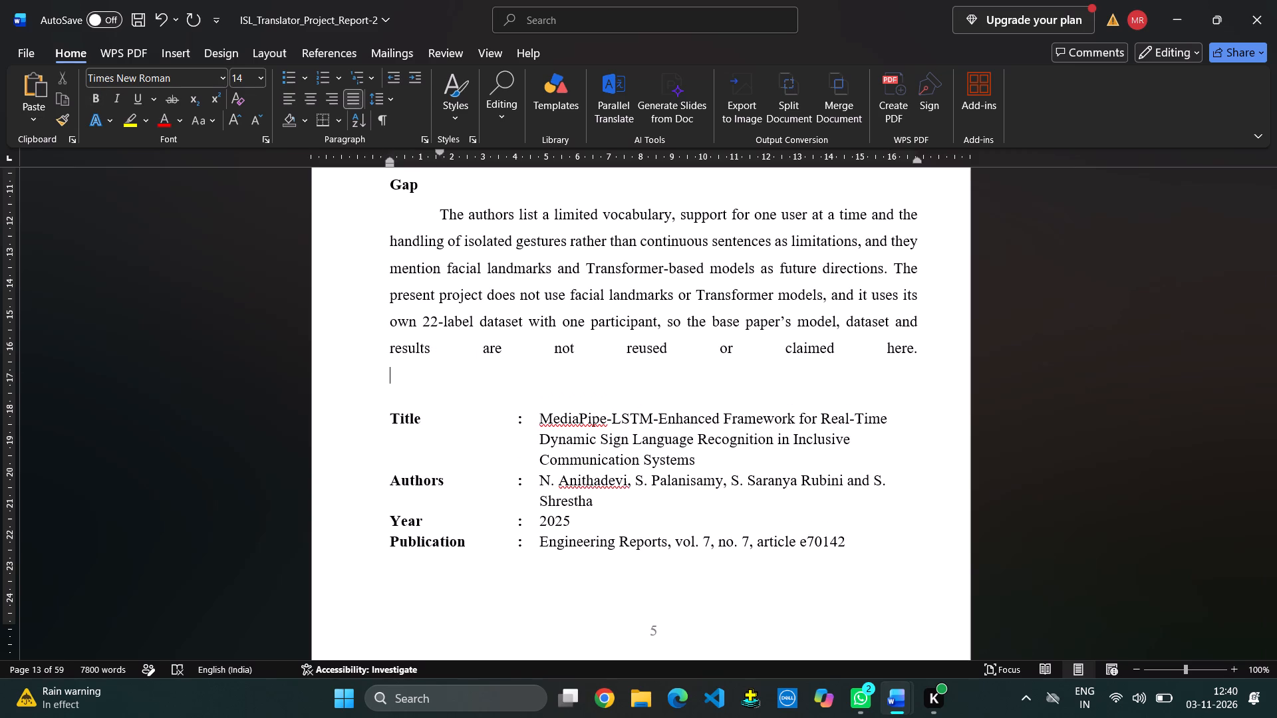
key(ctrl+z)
Add an empty paragraph between the first entry's Gap paragraph and the second entry's Title row.
key(Return)
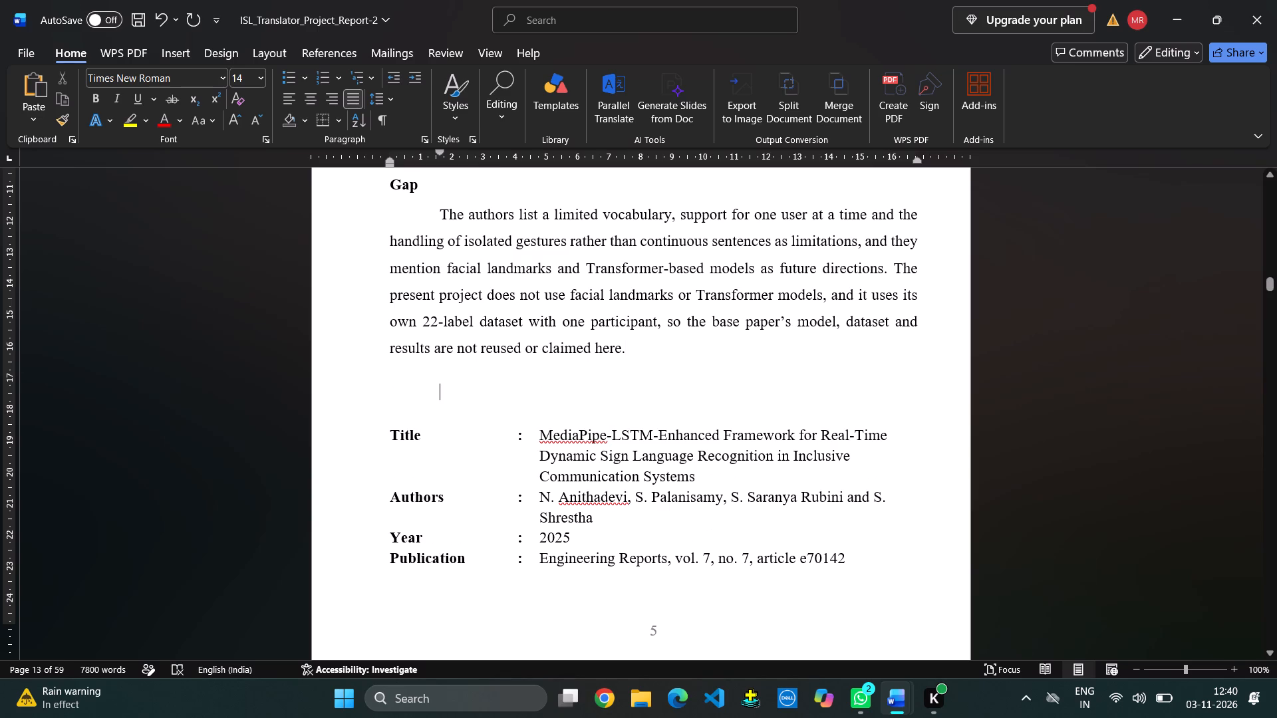
drag(384, 373, 579, 416)
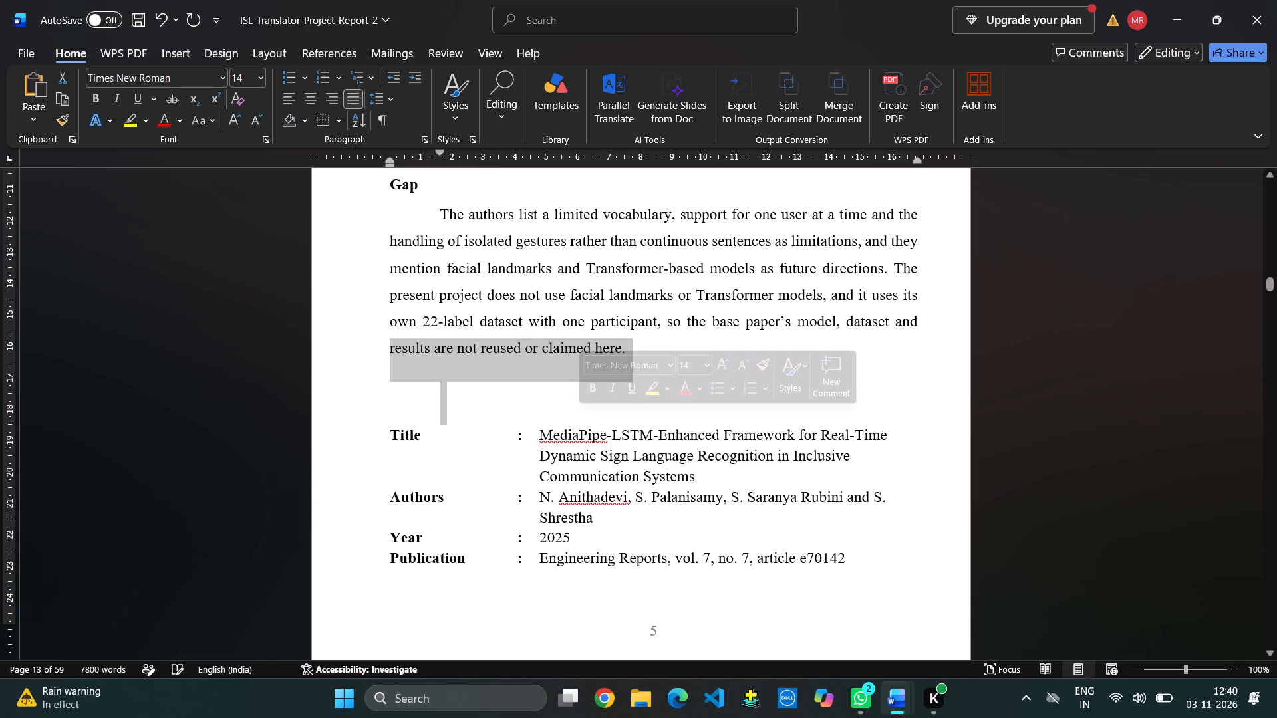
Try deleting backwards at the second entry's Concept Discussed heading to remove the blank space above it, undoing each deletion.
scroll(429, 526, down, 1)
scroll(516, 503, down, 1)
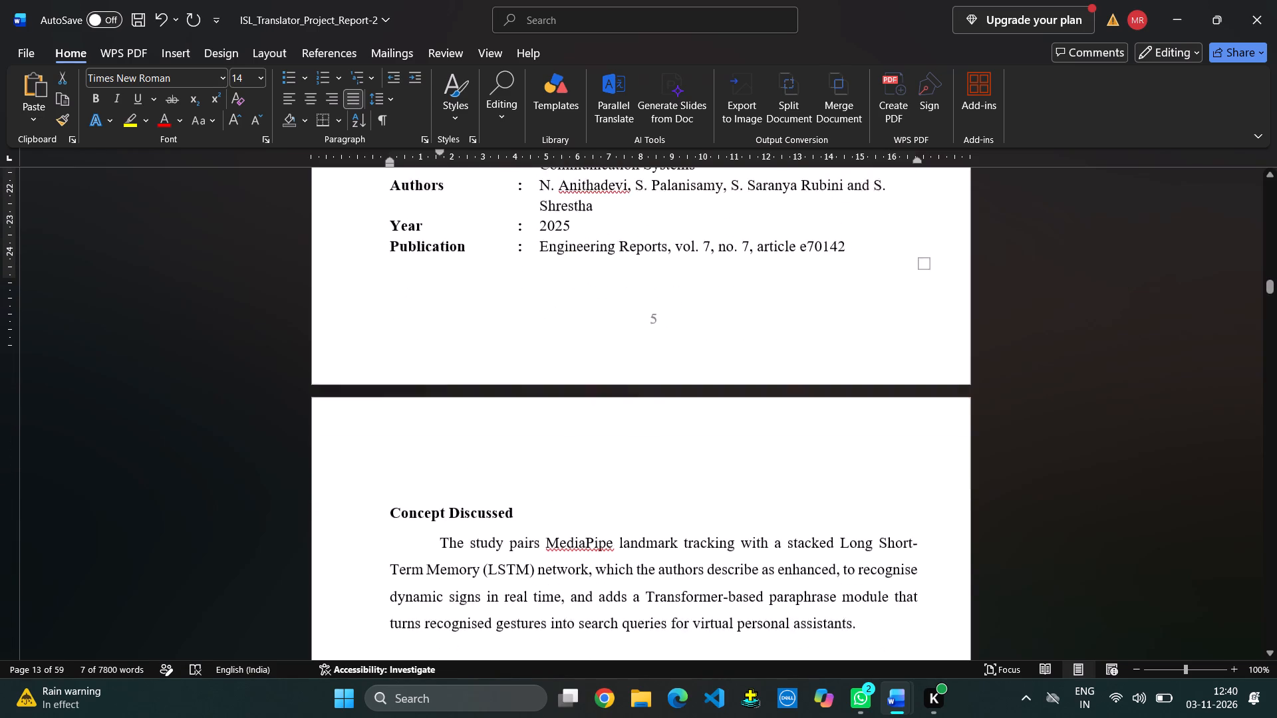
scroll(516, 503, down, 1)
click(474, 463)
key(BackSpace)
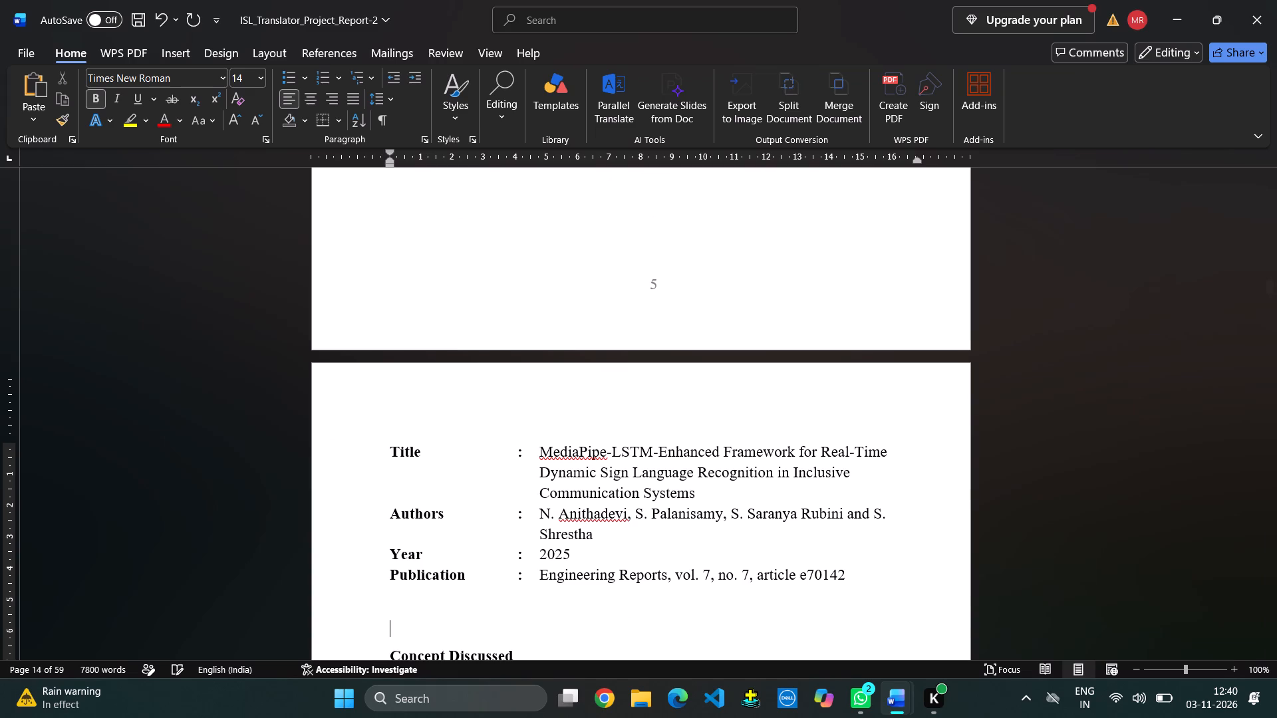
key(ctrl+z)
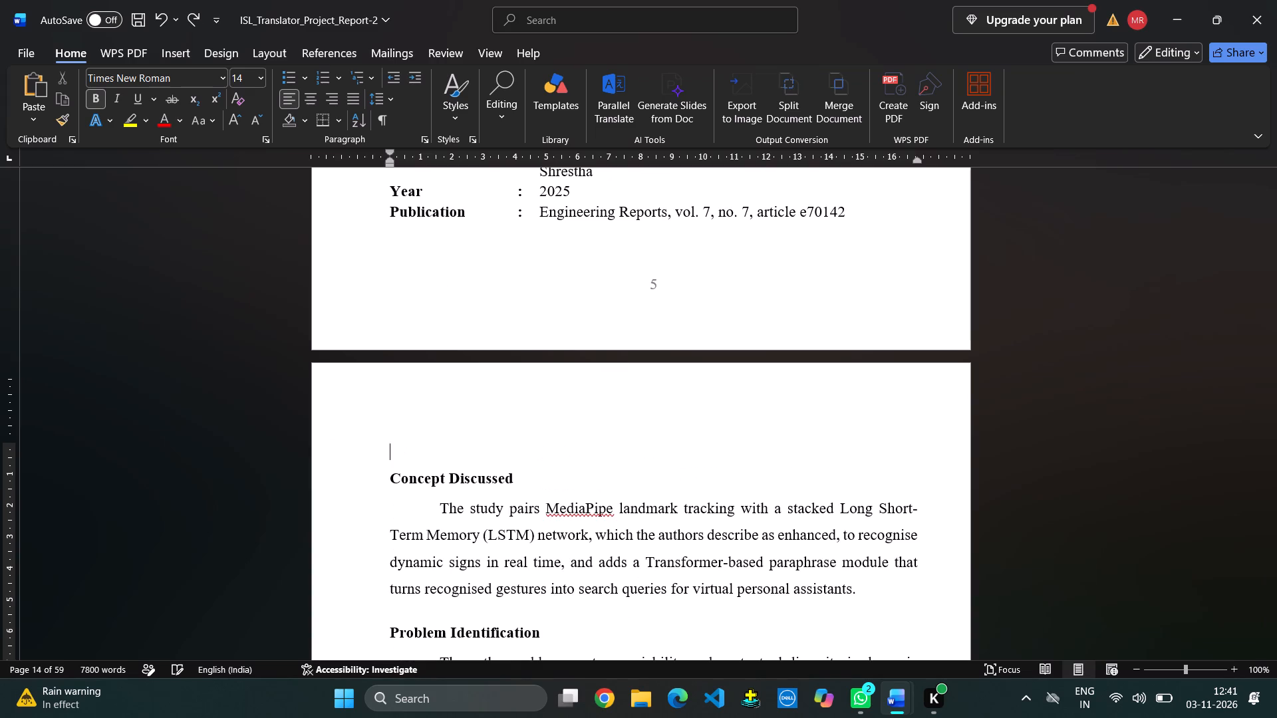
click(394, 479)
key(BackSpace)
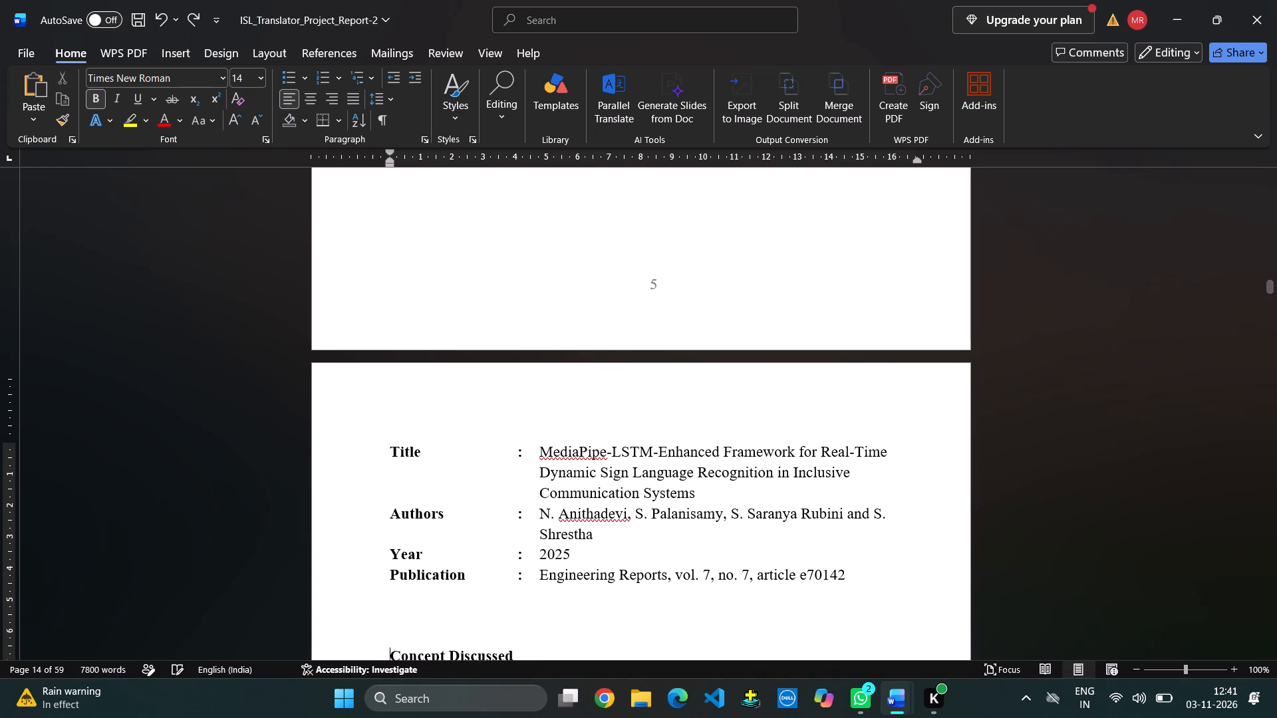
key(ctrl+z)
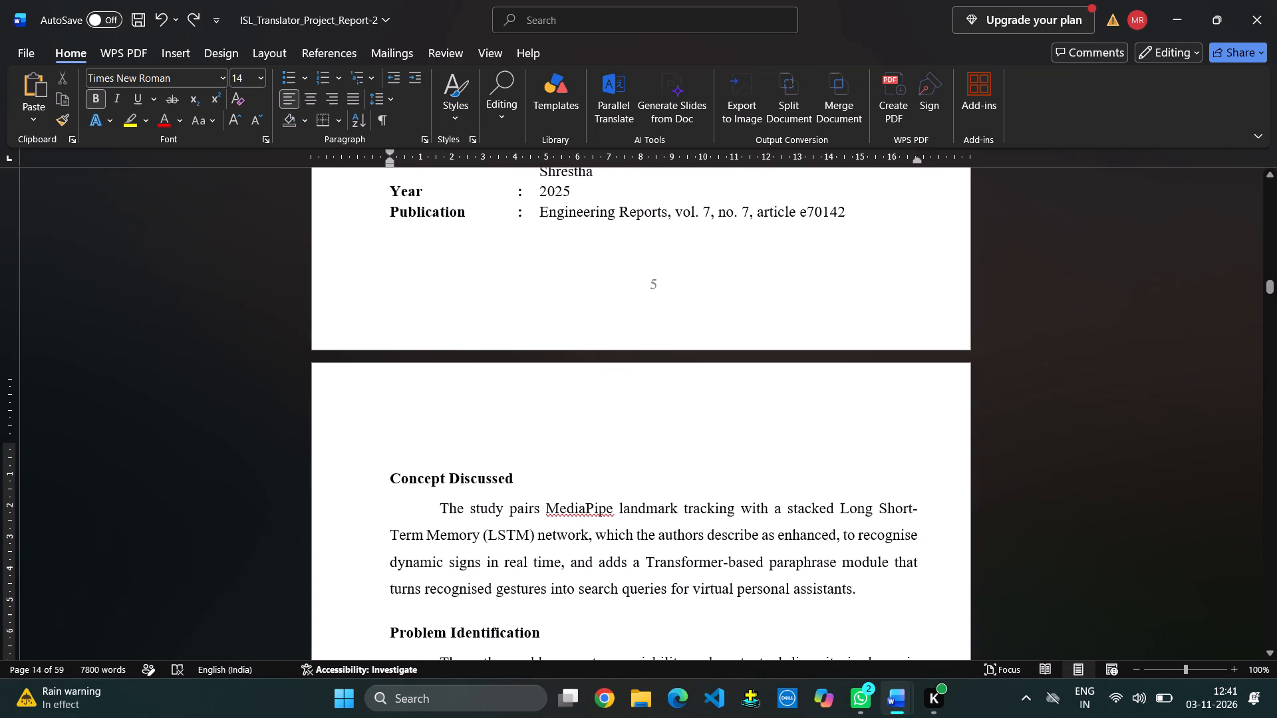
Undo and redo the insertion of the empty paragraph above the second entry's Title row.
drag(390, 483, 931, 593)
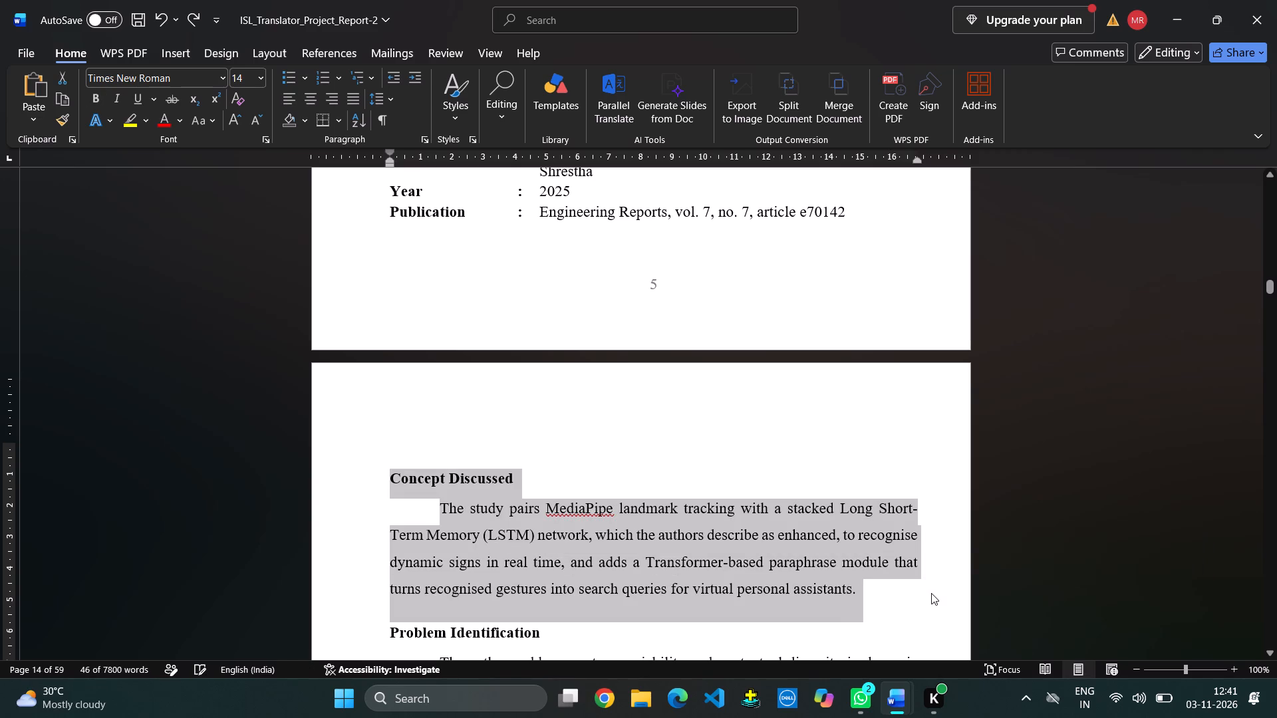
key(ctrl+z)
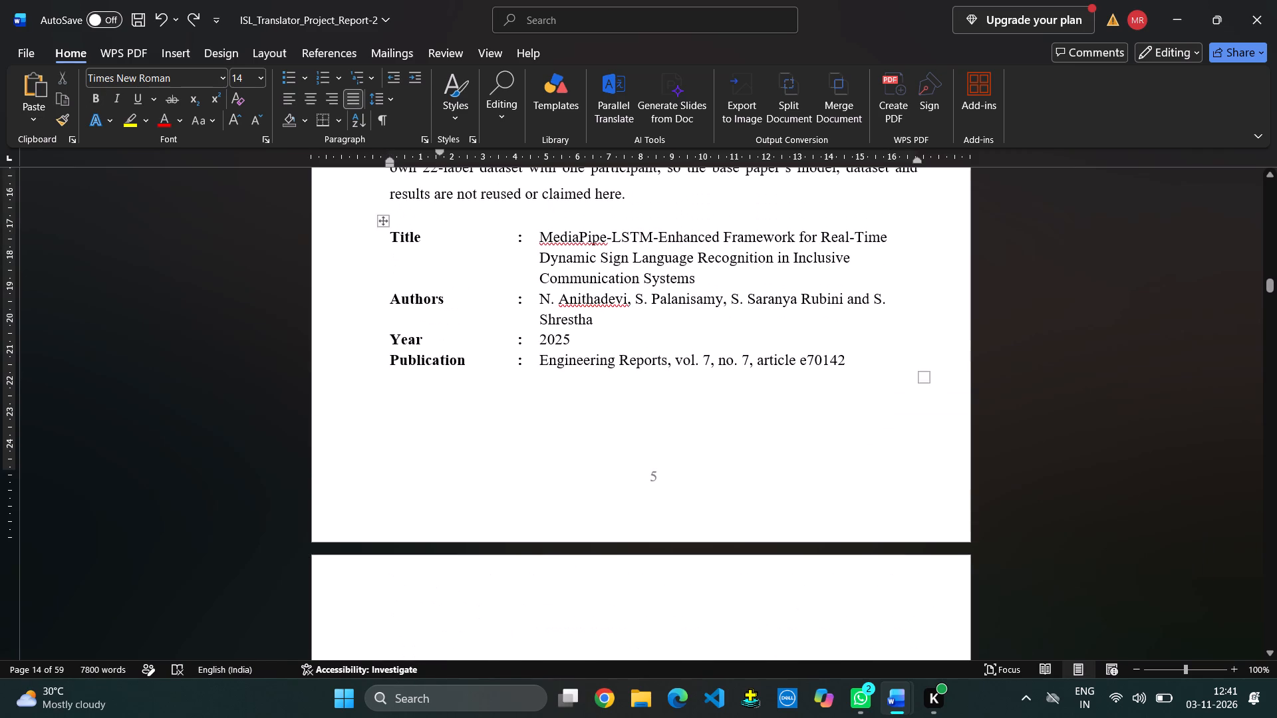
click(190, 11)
Copy the second entry's Concept Discussed heading together with its full paragraph.
scroll(548, 458, down, 2)
scroll(505, 410, up, 1)
drag(384, 396, 936, 484)
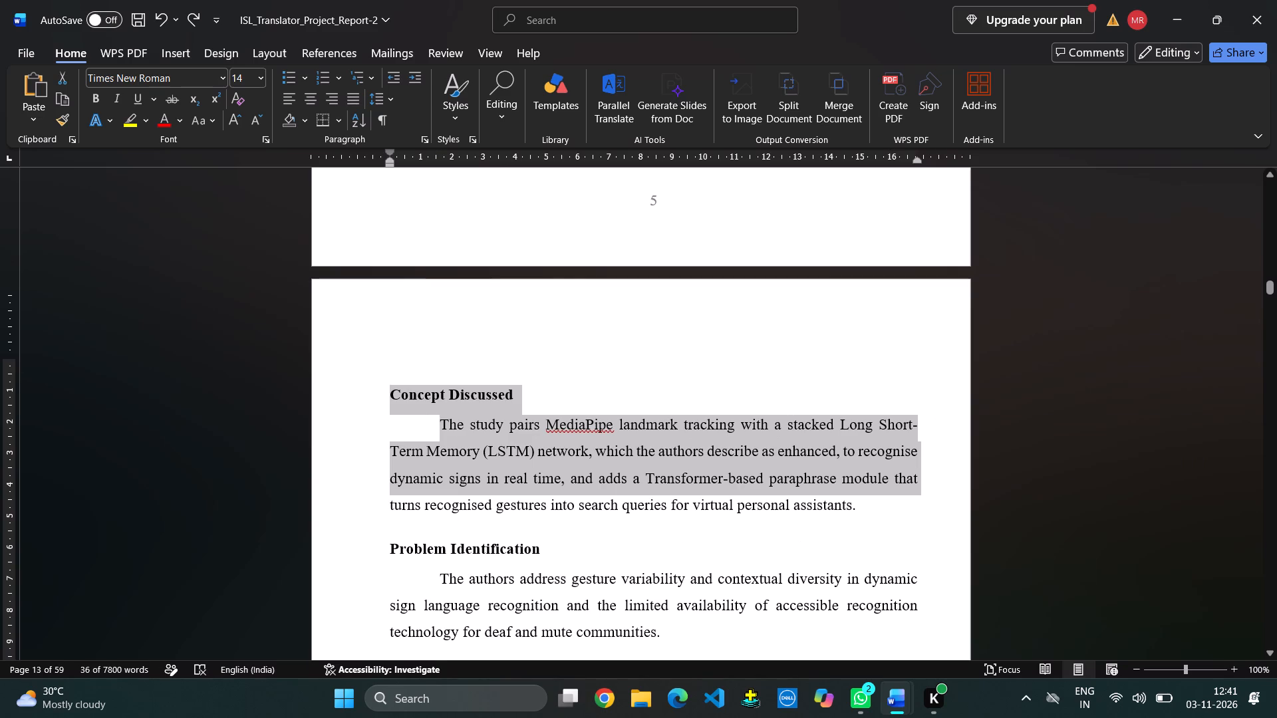
click(396, 392)
drag(387, 391, 954, 497)
key(ctrl+c)
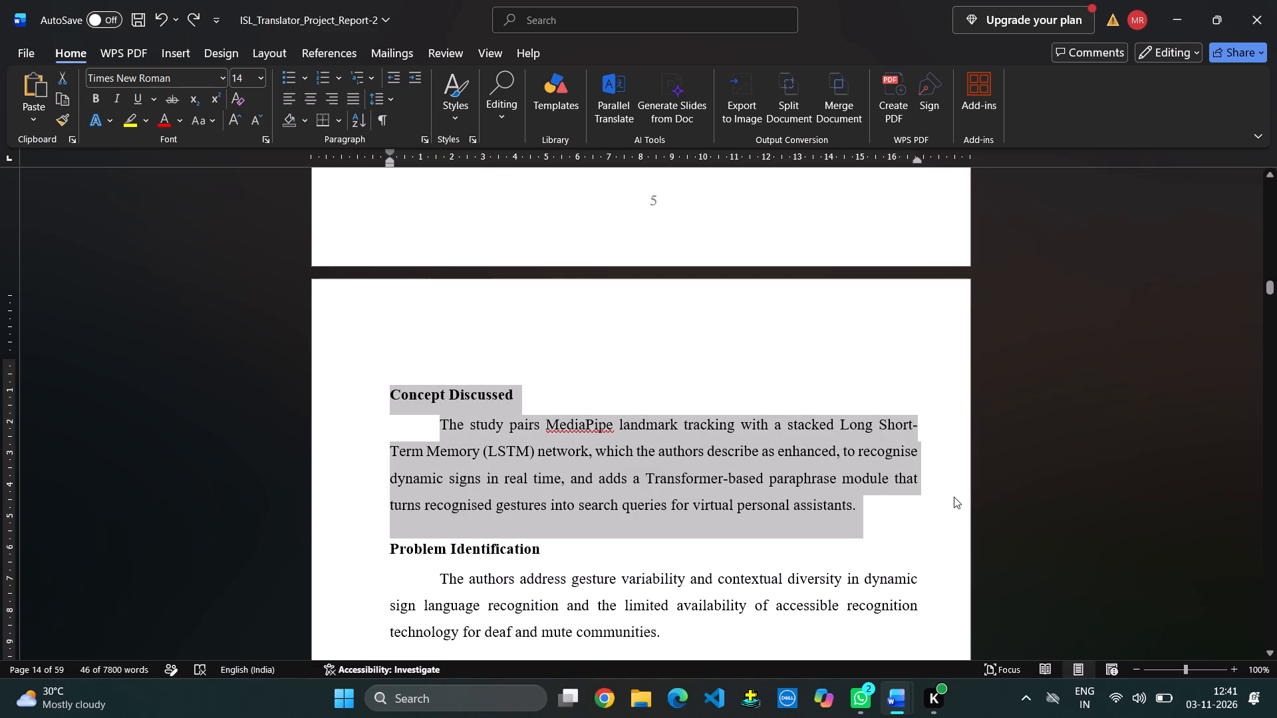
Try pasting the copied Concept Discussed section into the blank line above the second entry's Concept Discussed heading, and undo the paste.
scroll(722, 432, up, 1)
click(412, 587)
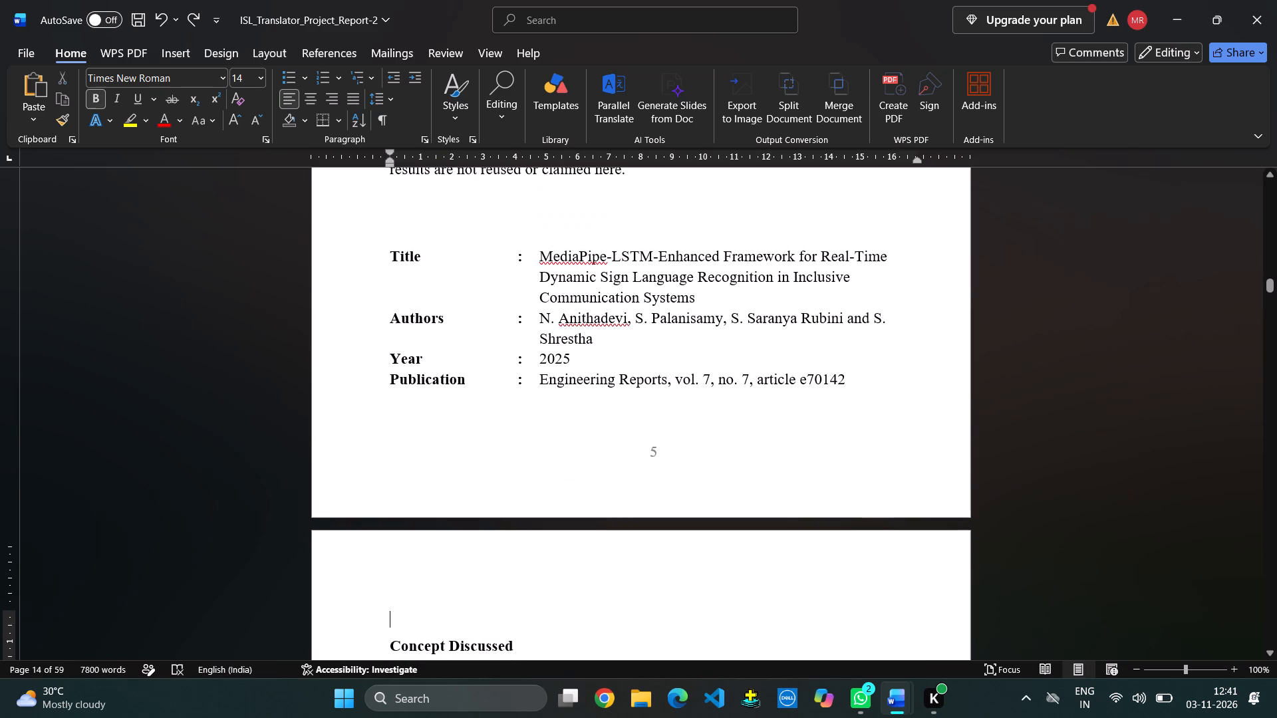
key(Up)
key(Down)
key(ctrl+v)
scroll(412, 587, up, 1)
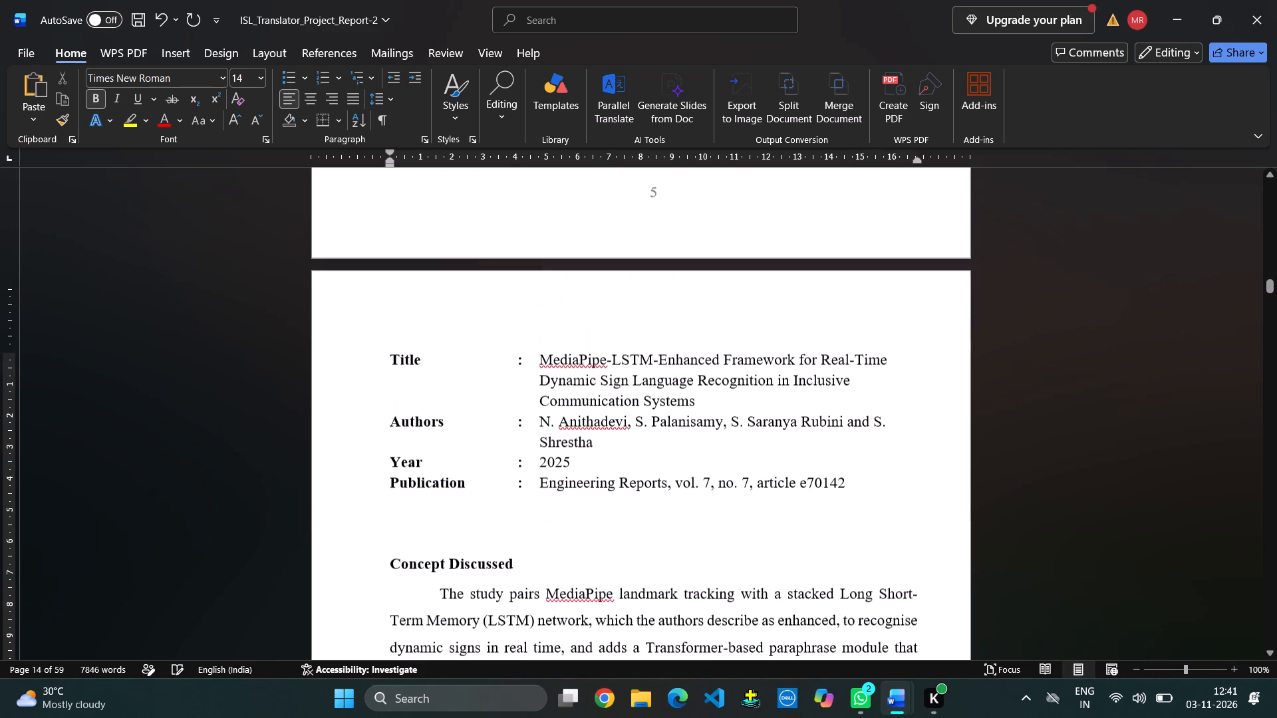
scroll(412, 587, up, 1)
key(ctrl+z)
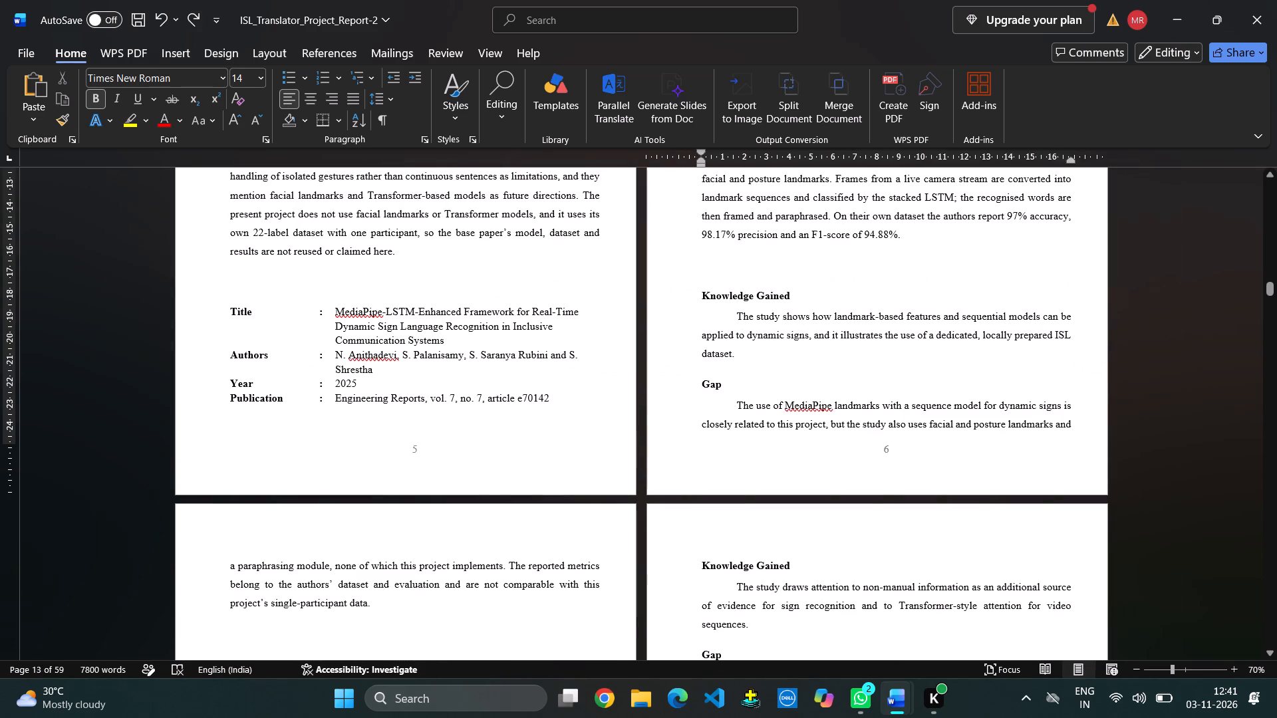
Delete two empty paragraphs between the second entry's Publication row and its Concept Discussed heading.
scroll(293, 523, up, 3)
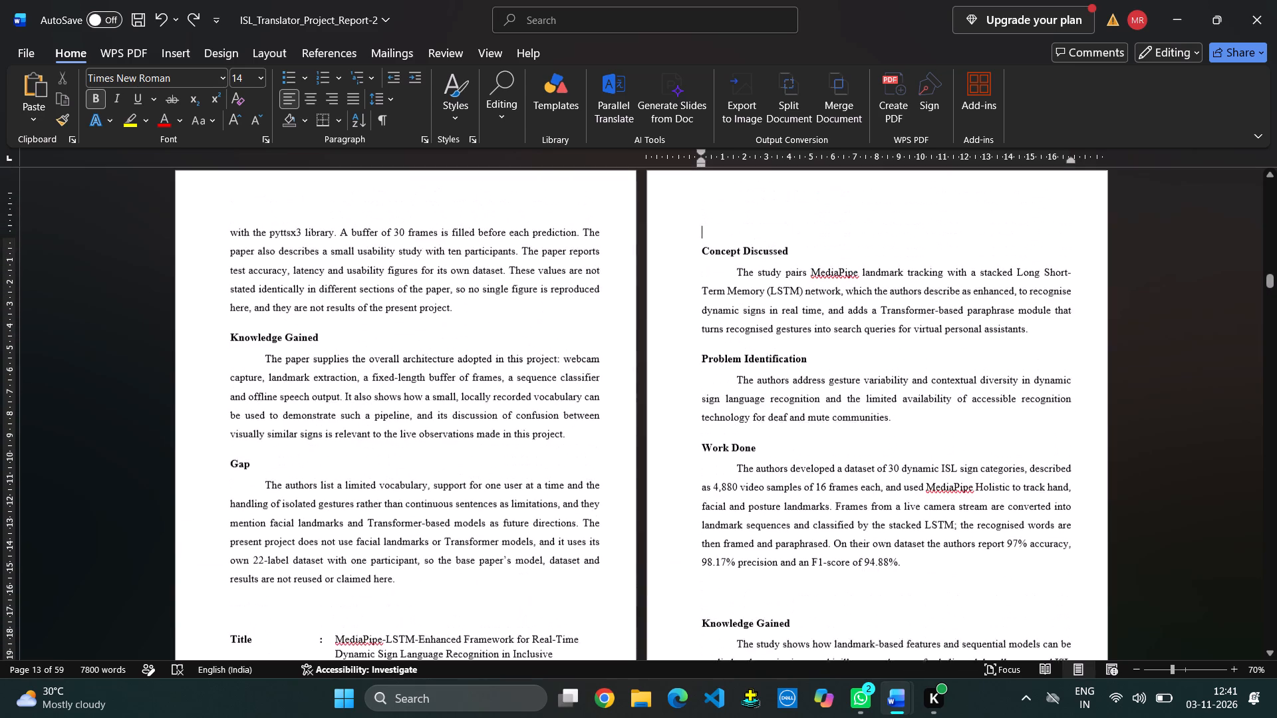
scroll(293, 523, up, 2)
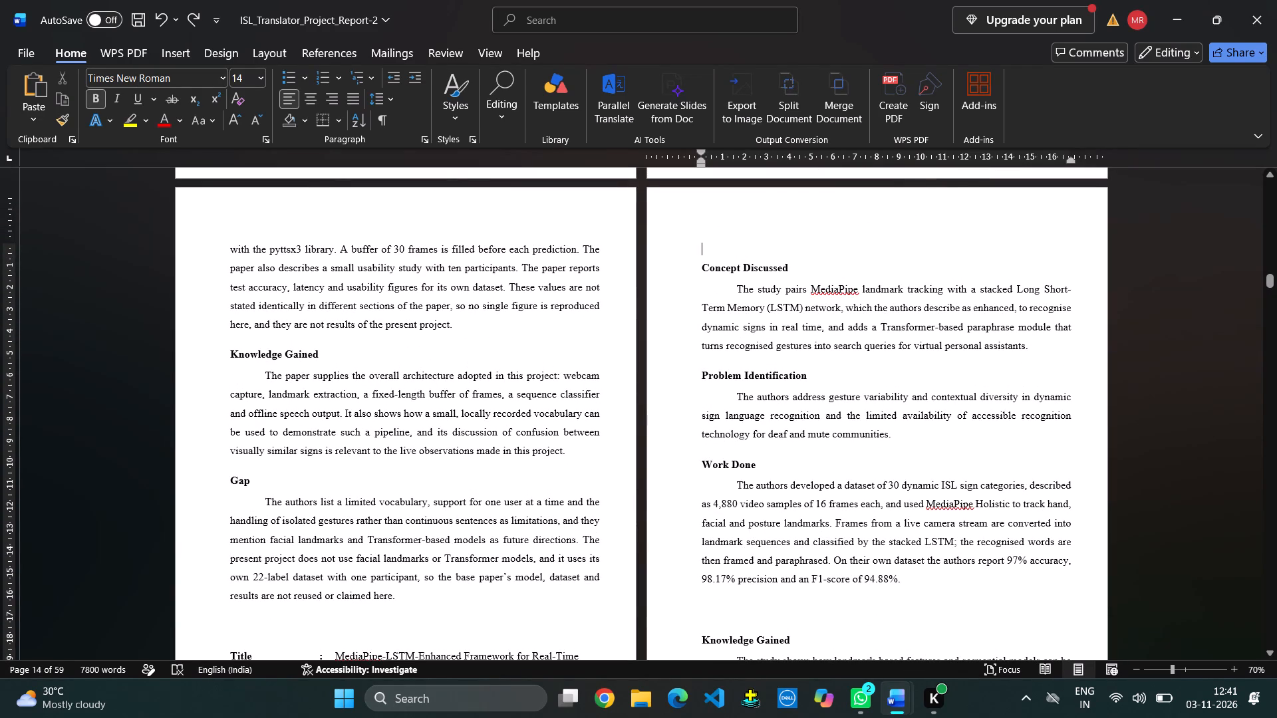
click(700, 264)
key(BackSpace)
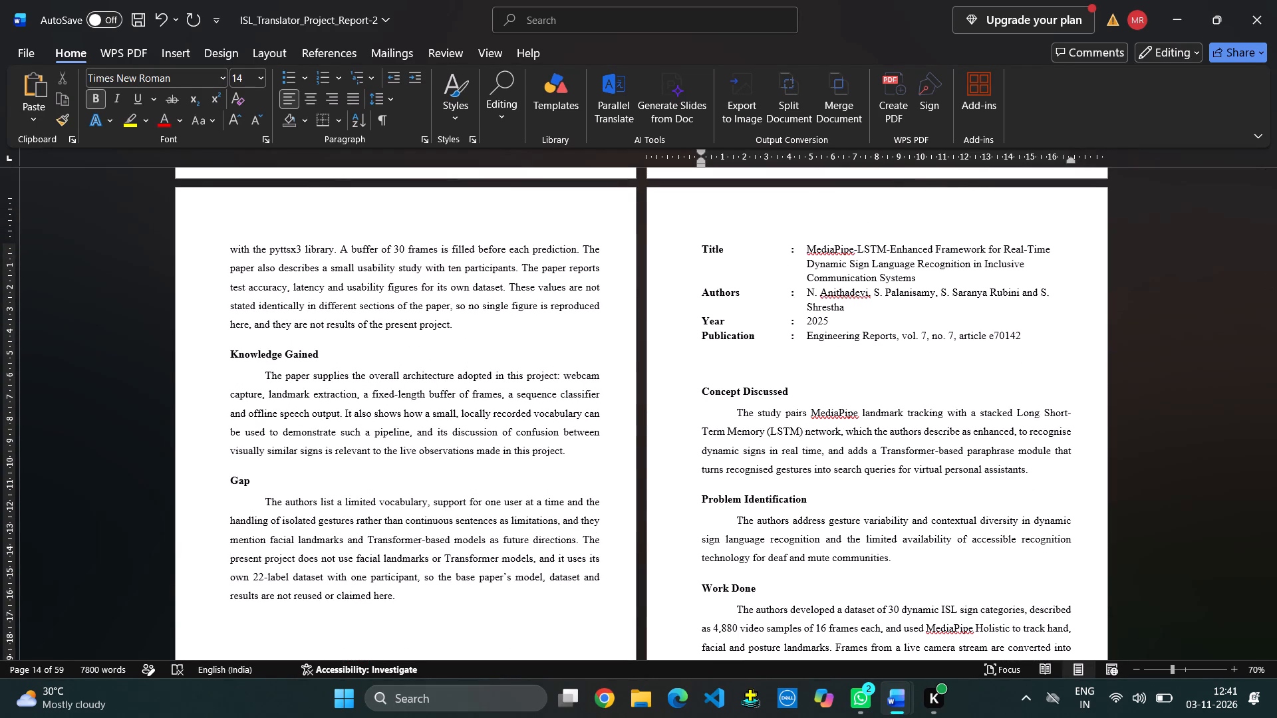
key(BackSpace)
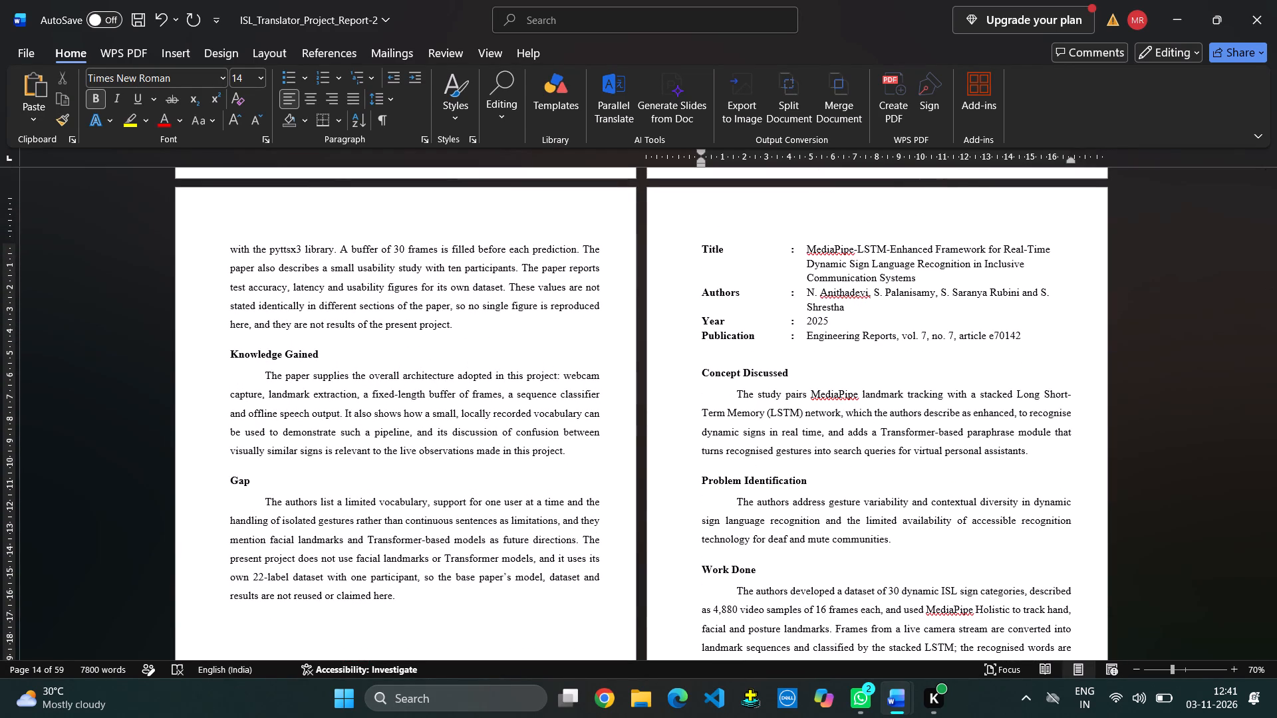
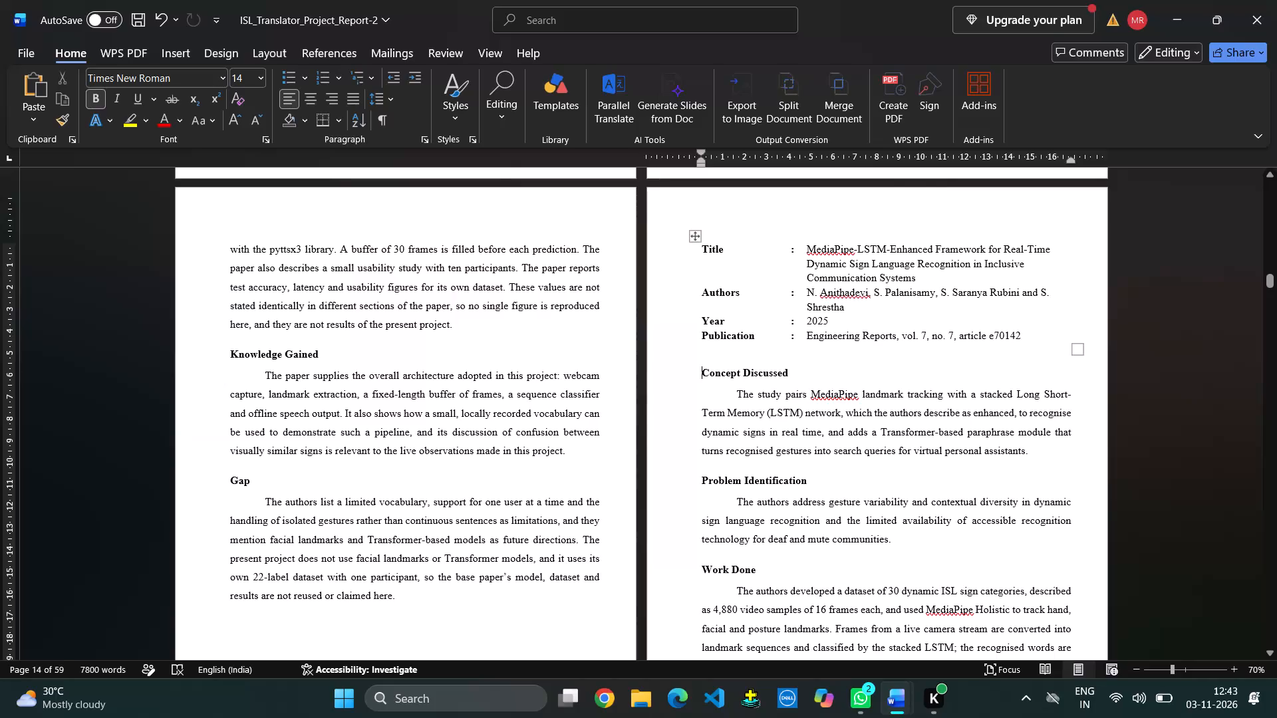
Turn off the computer's Wi-Fi in the system quick settings and return to the report document.
click(1120, 704)
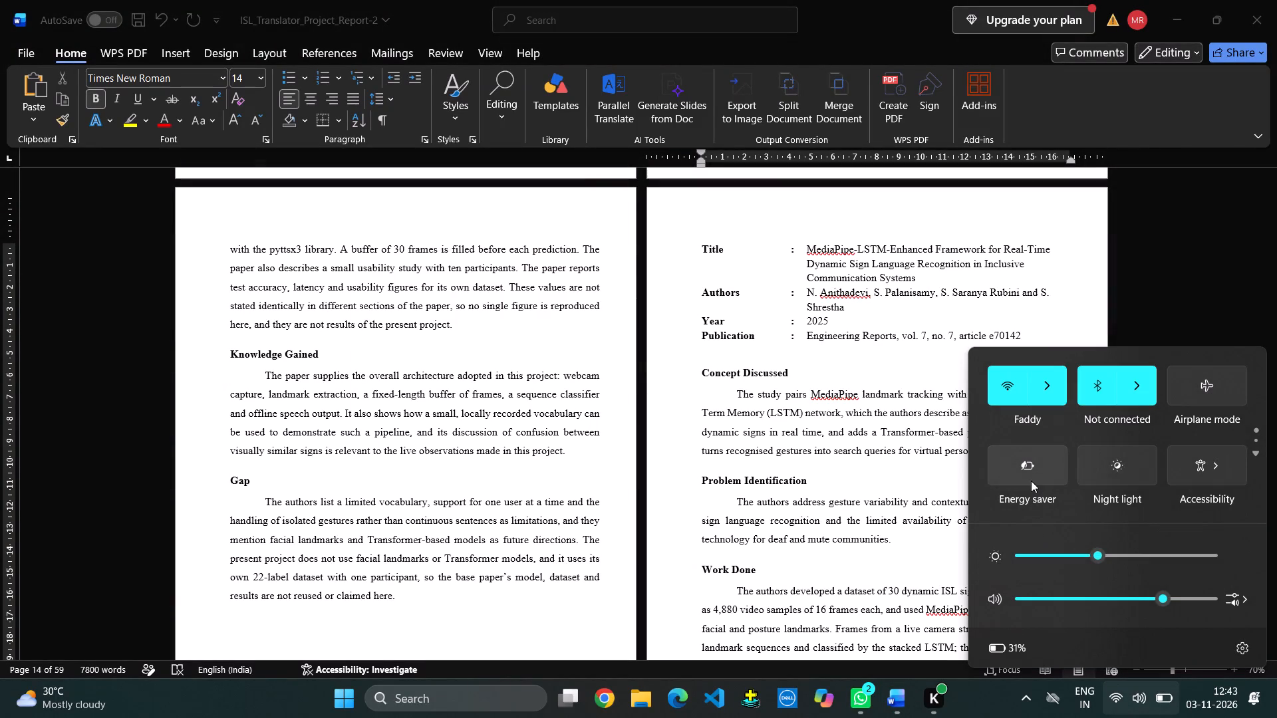
click(1014, 392)
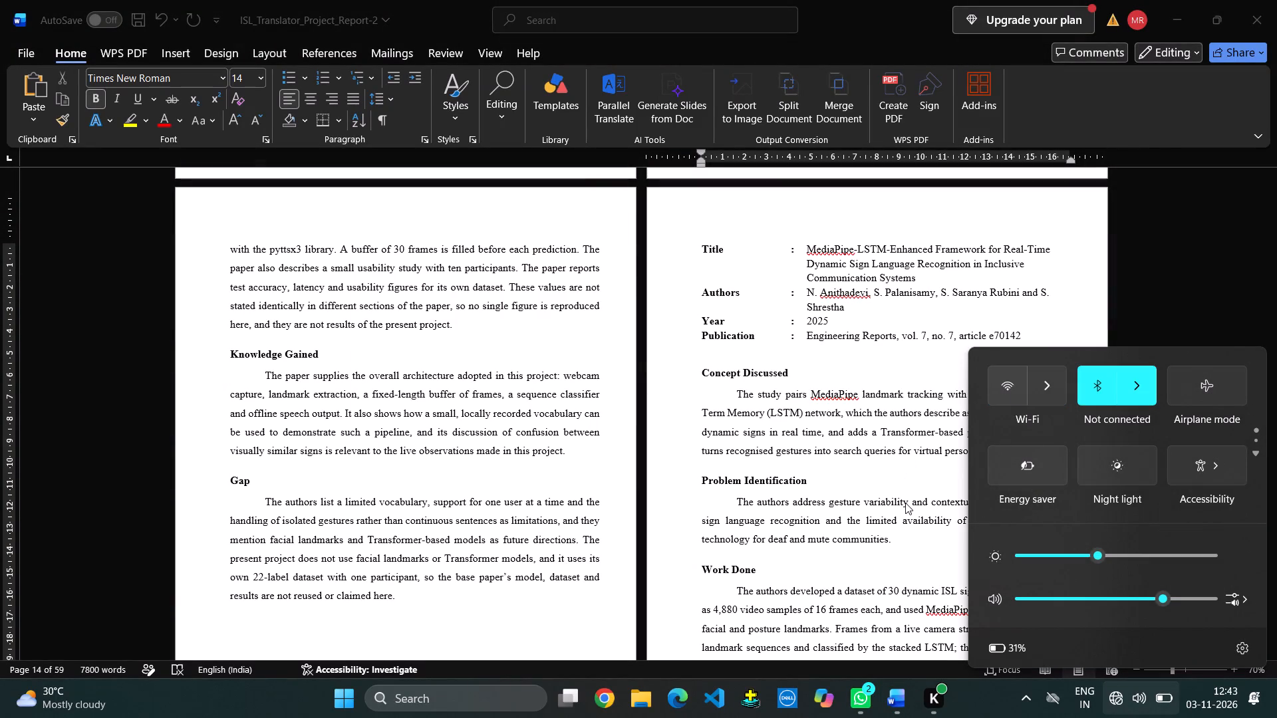
click(905, 503)
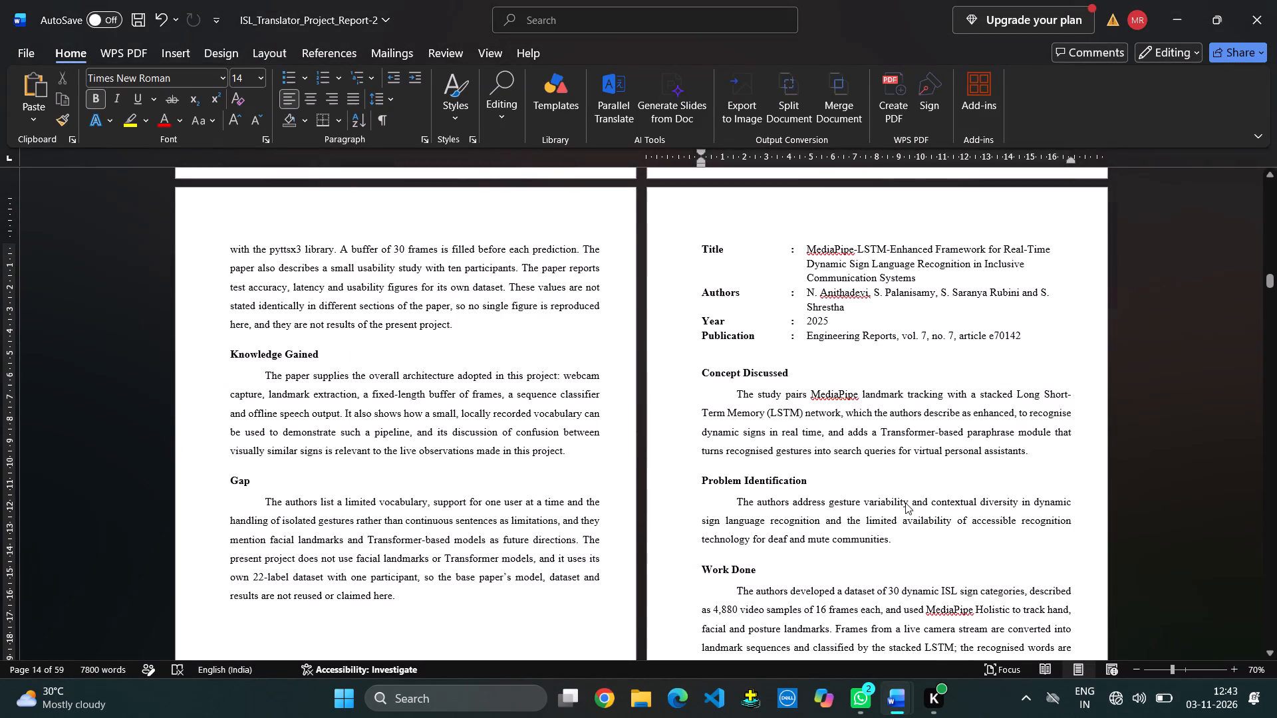